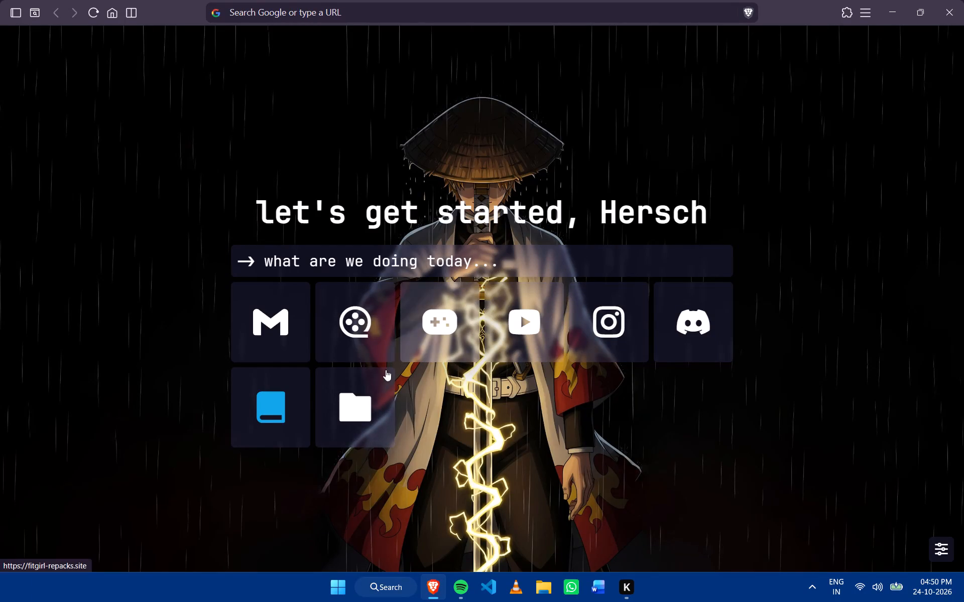
Open the Blendkit website and view the account's Wallet page with its payout details.
left_click(347, 384)
left_click(429, 331)
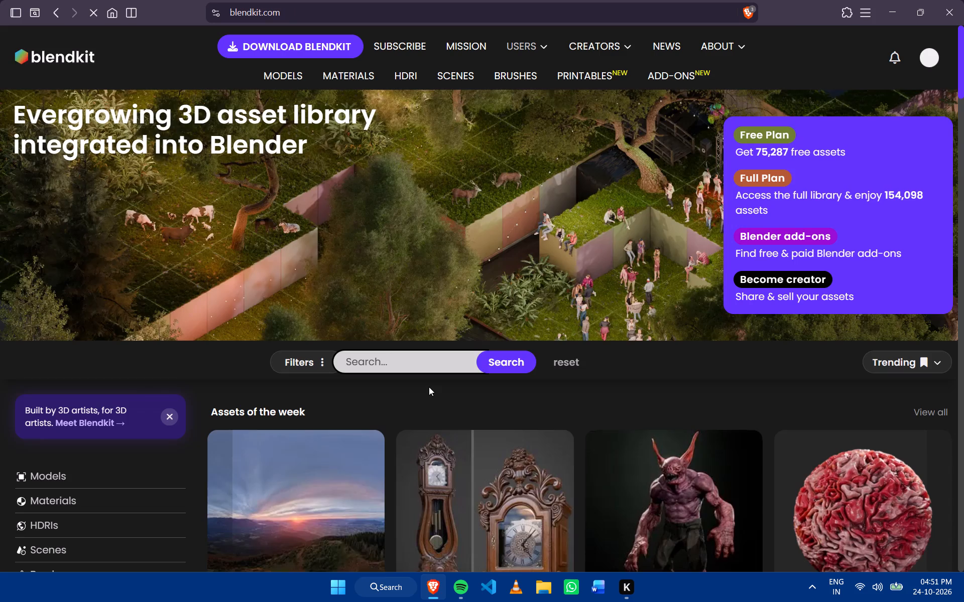
left_click(934, 50)
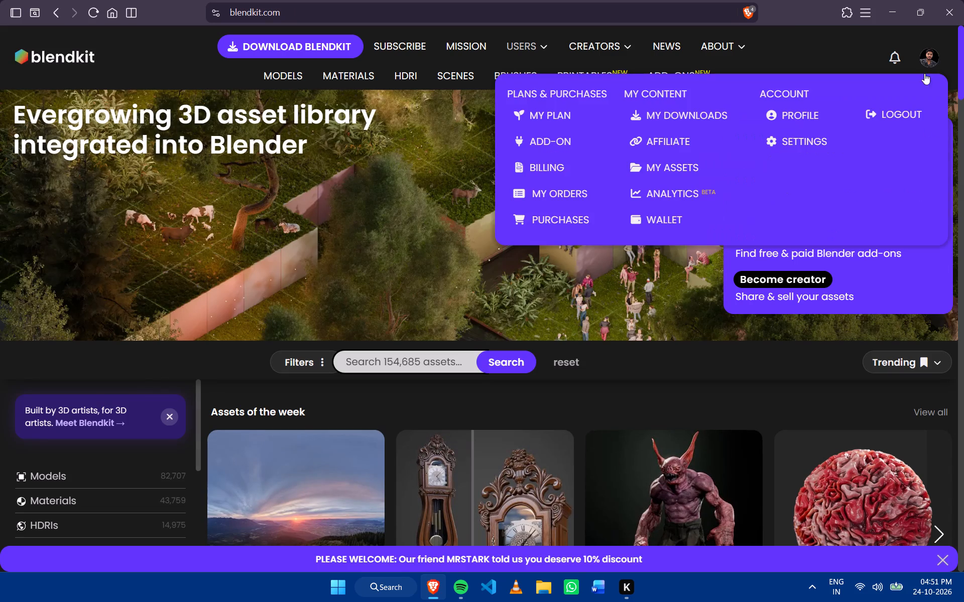
left_click(684, 213)
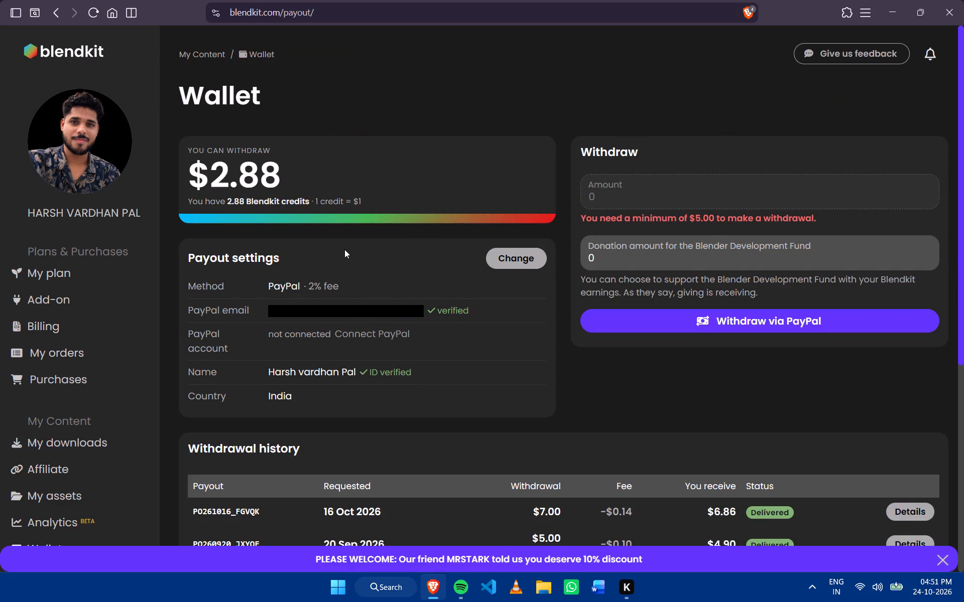
scroll(344, 249, "down", 3)
Open the account's Affiliate page and view the affiliate link statistics.
left_click(86, 278)
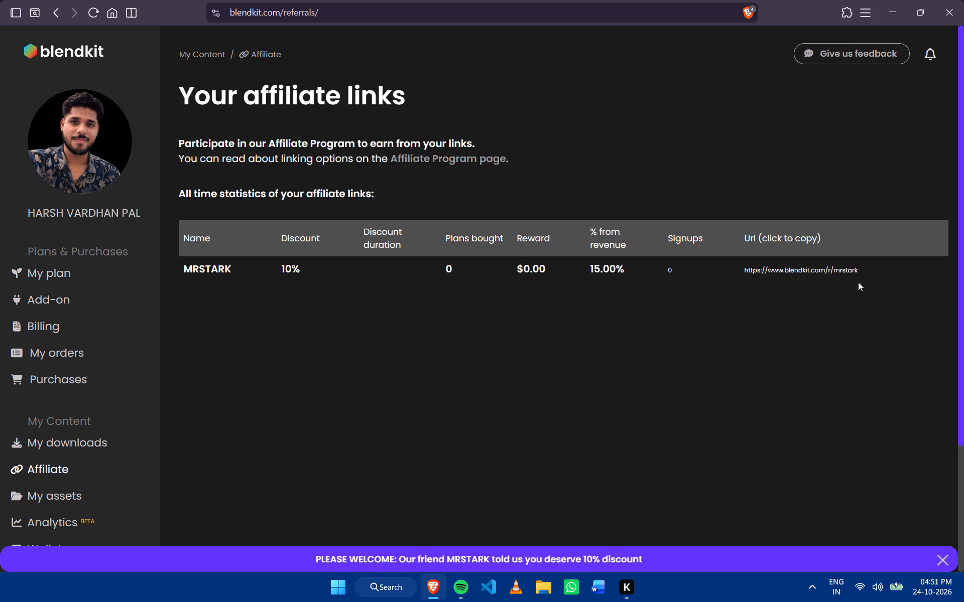
scroll(80, 428, "down", 1)
Open the Wash Basin model from My assets and review its details page.
left_click(84, 432)
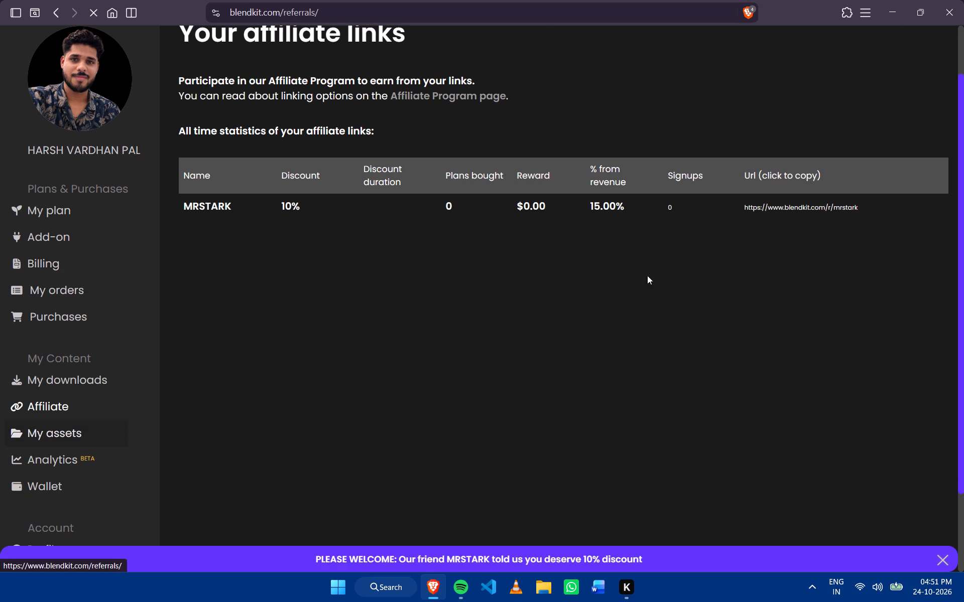
scroll(647, 269, "down", 1)
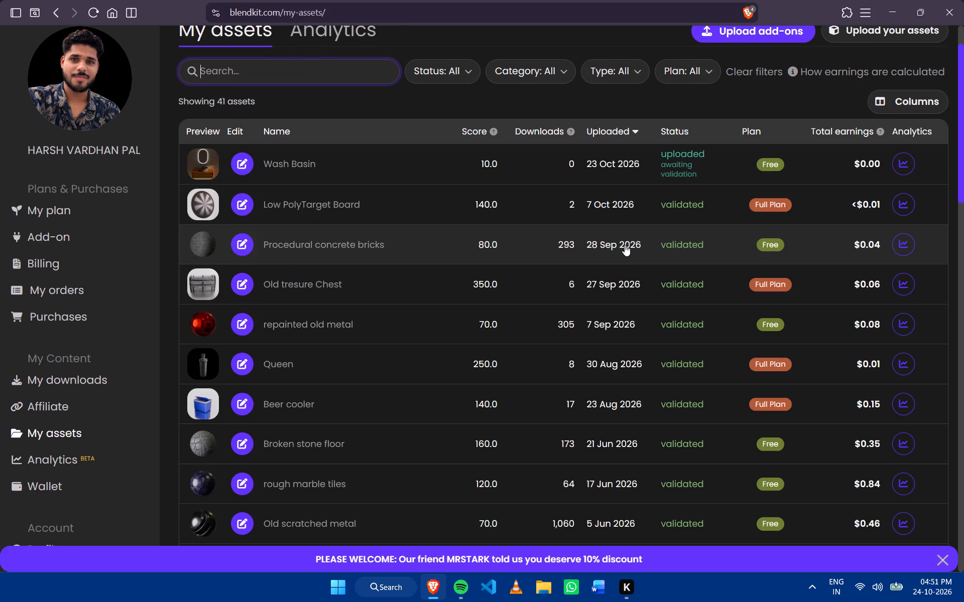
left_click(200, 163)
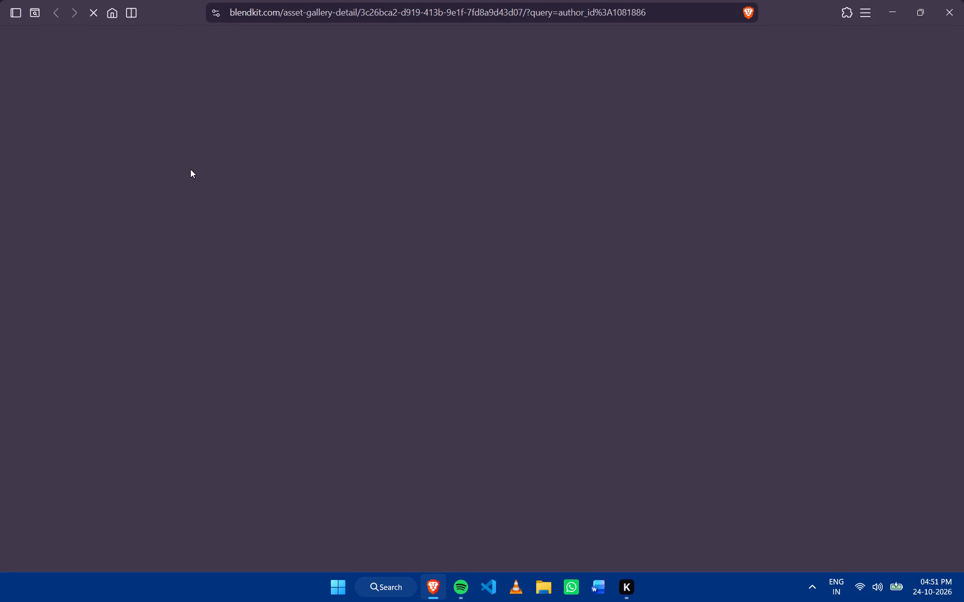
scroll(636, 185, "down", 1)
scroll(446, 294, "down", 1)
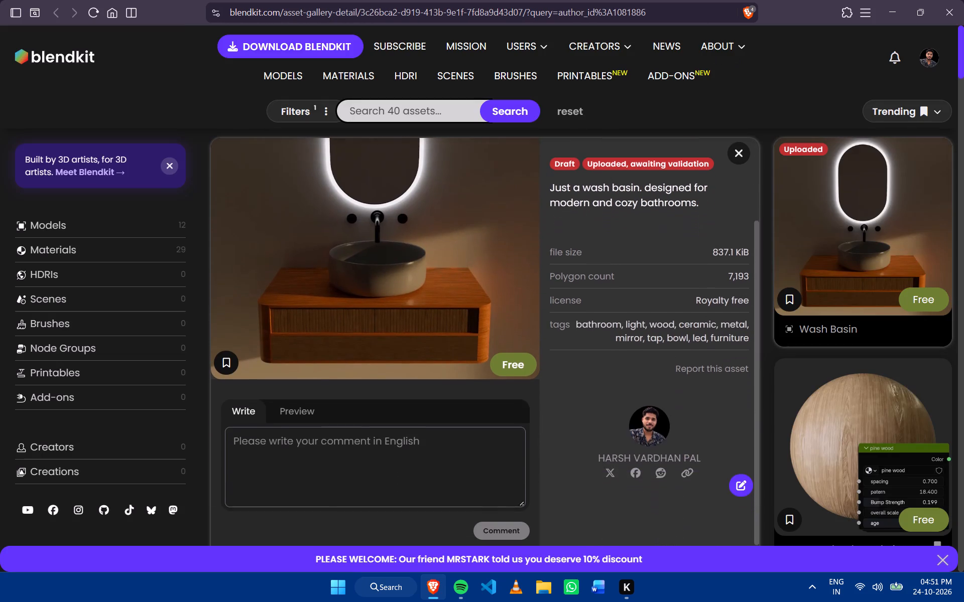
scroll(455, 321, "up", 4)
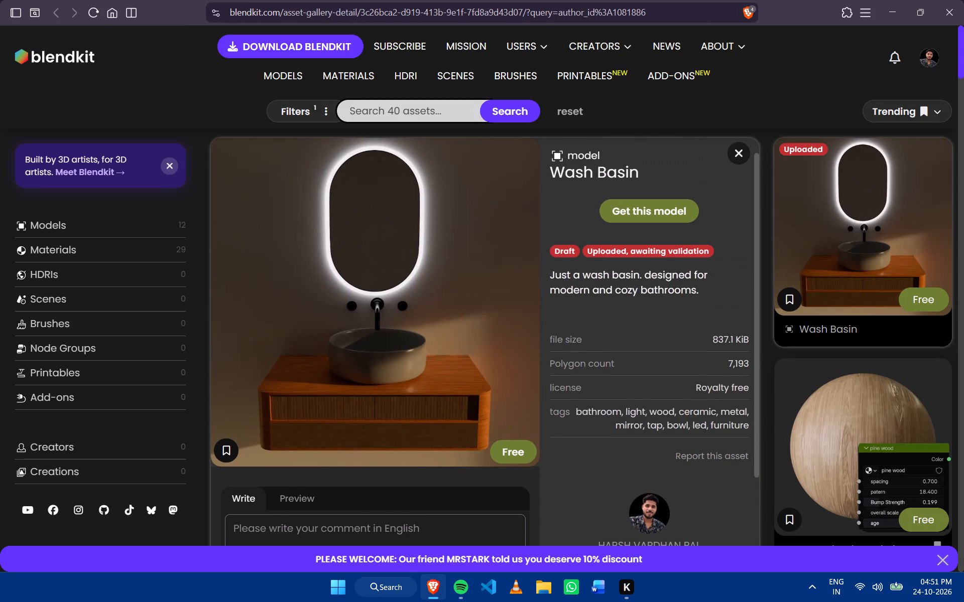
scroll(408, 314, "down", 10)
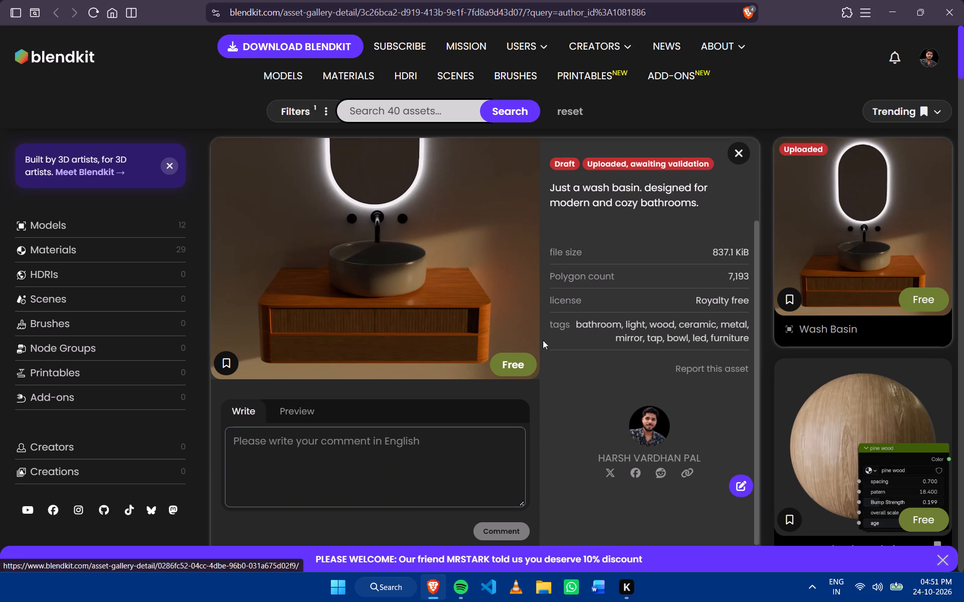
scroll(477, 328, "up", 4)
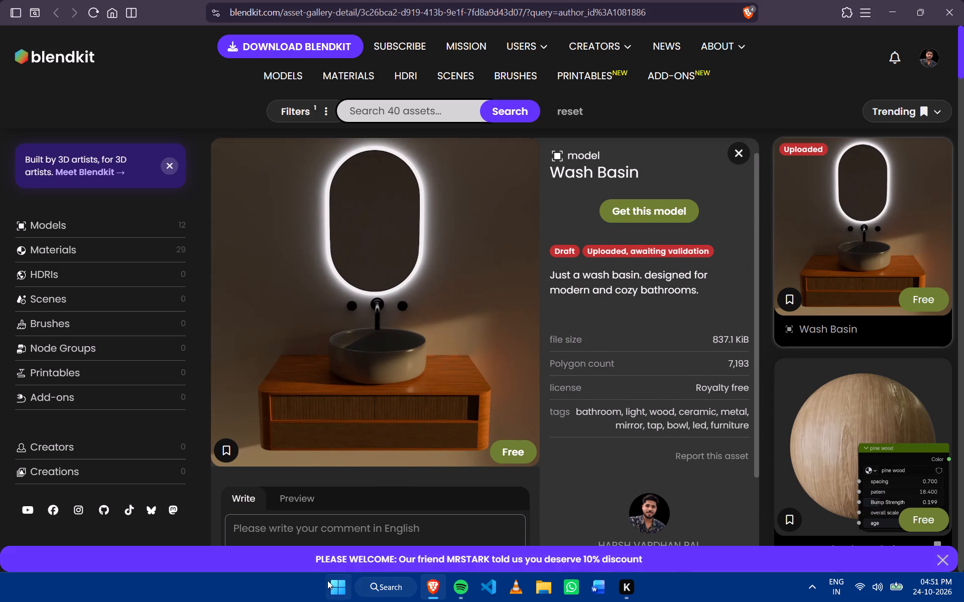
Launch Blender and dismiss the splash screen to reach the default scene.
left_click(327, 580)
left_click(628, 217)
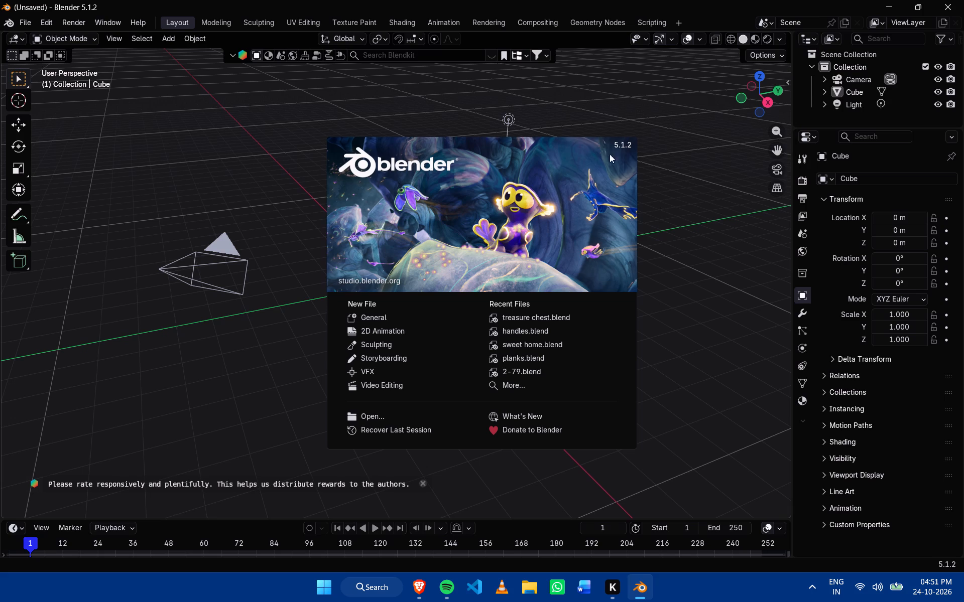
left_click(694, 260)
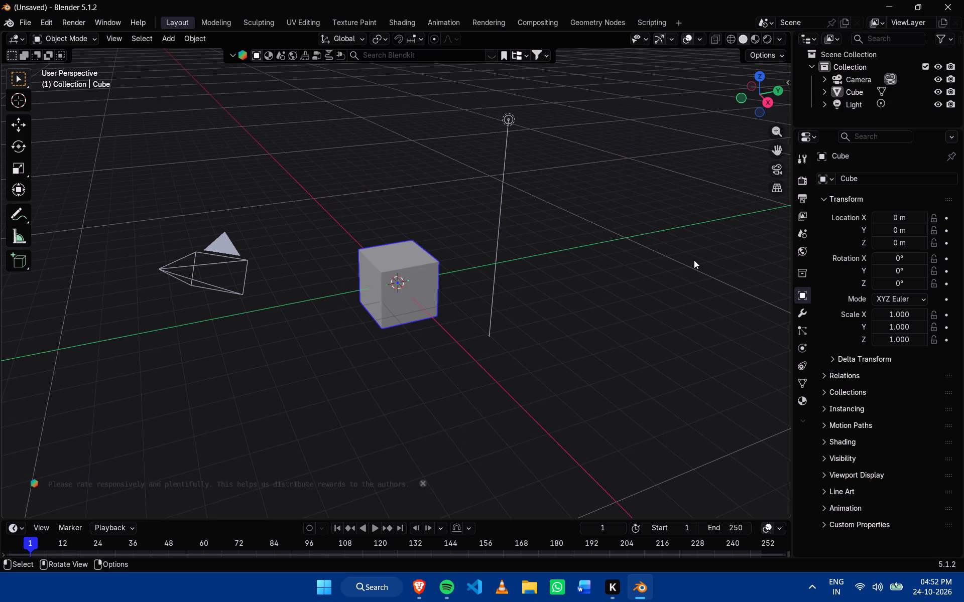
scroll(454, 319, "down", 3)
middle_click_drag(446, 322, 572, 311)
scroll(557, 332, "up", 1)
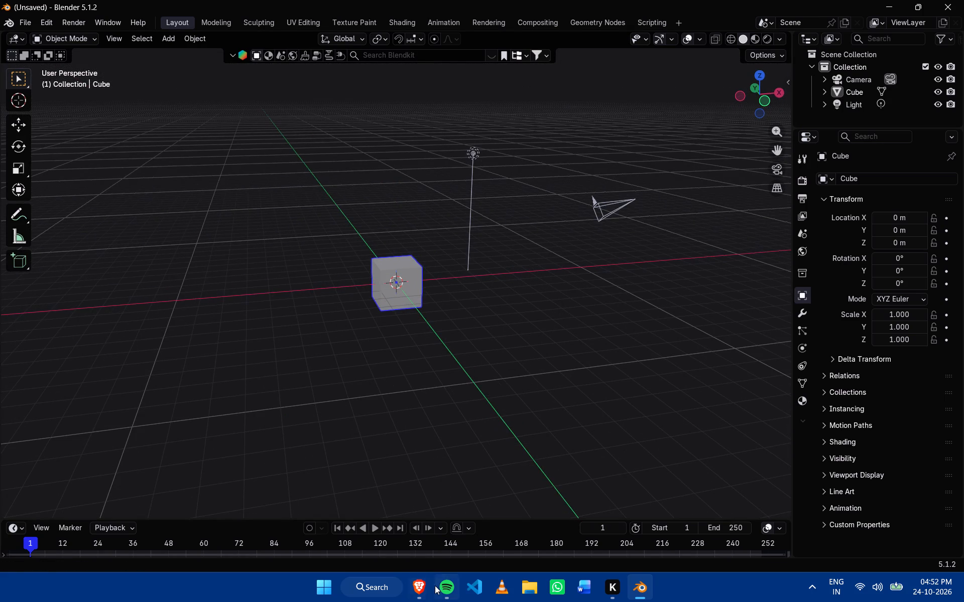
Switch to the Brave browser and open turbosquid.com in a new tab.
left_click(421, 588)
left_click(33, 91)
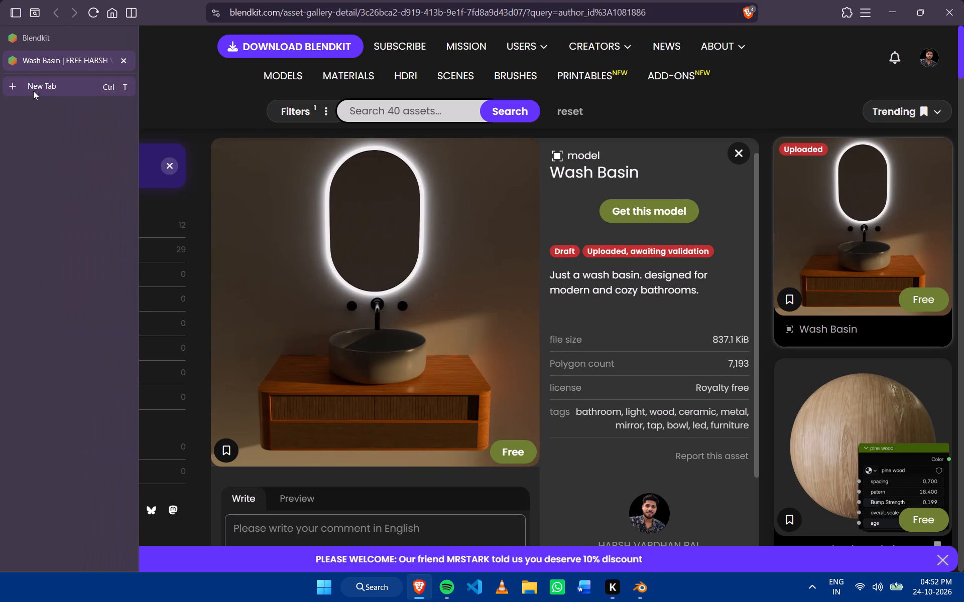
type("turb")
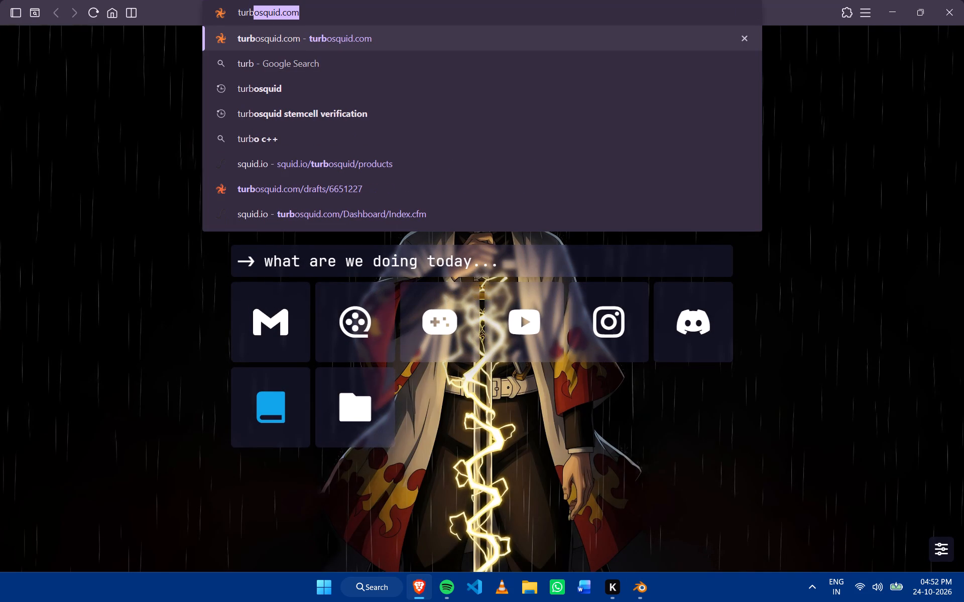
left_click(384, 39)
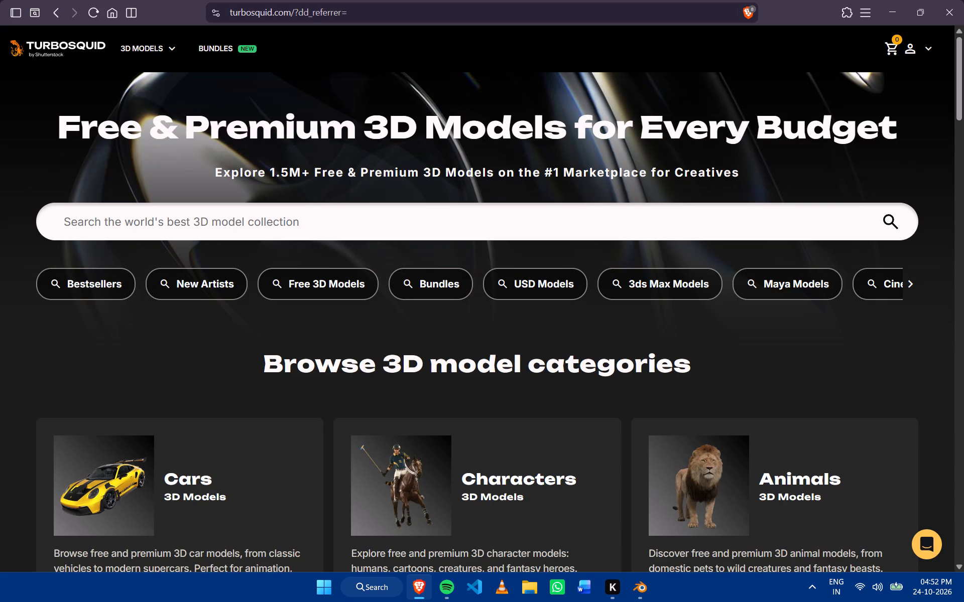
Open My Products from the TurboSquid account and check the Treasure Chest listing's status.
scroll(492, 233, "down", 3)
left_click(911, 54)
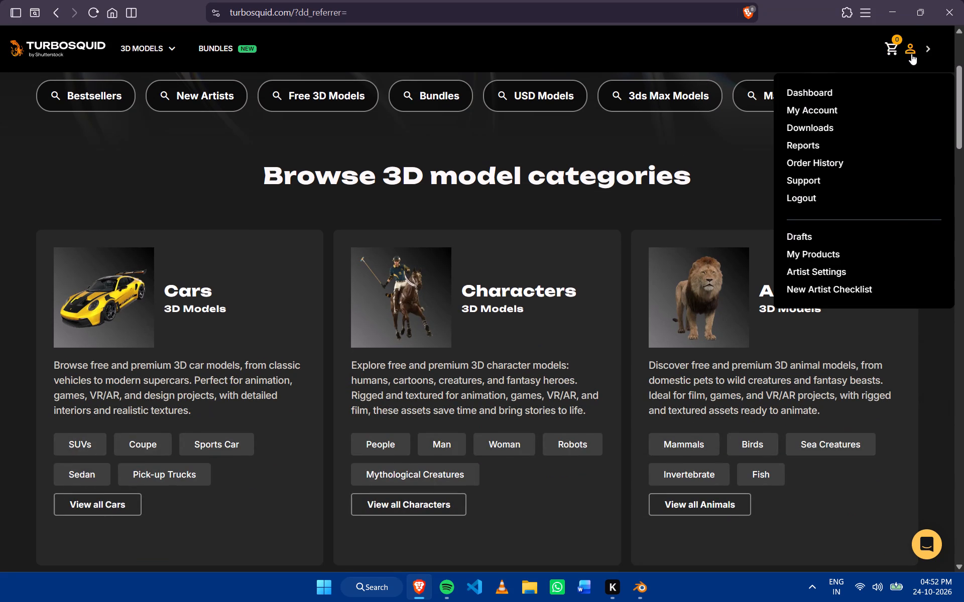
left_click(838, 254)
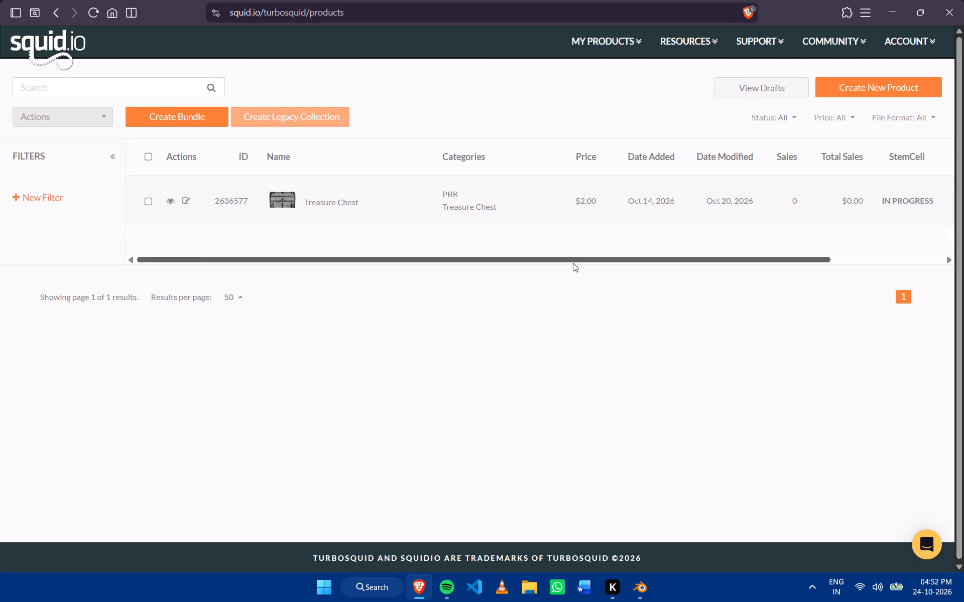
left_click_drag(573, 261, 634, 270)
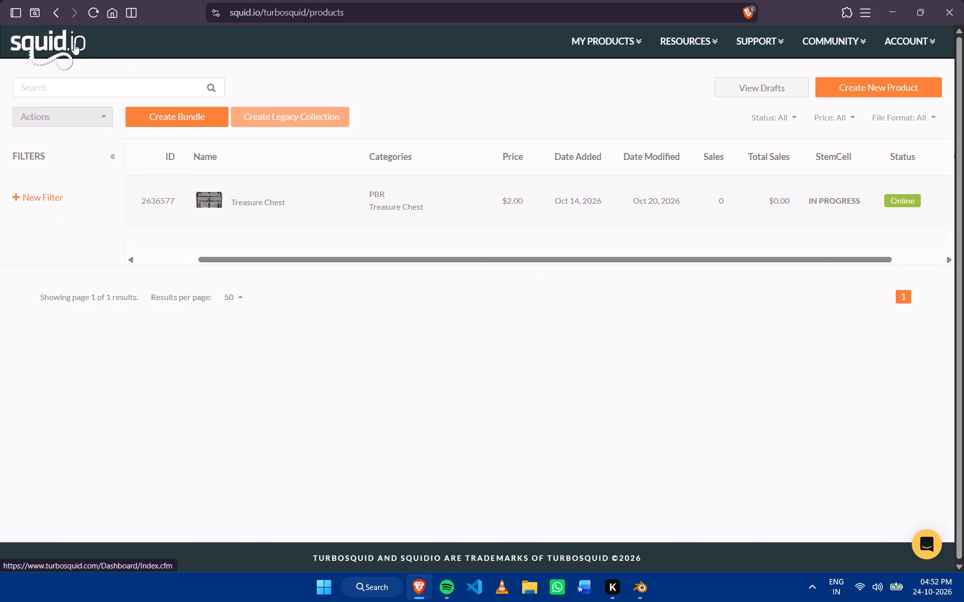
Go to the Squid.io dashboard, open Treasure Chest's StemCell verification job, and read its Discussion and History.
left_click(74, 44)
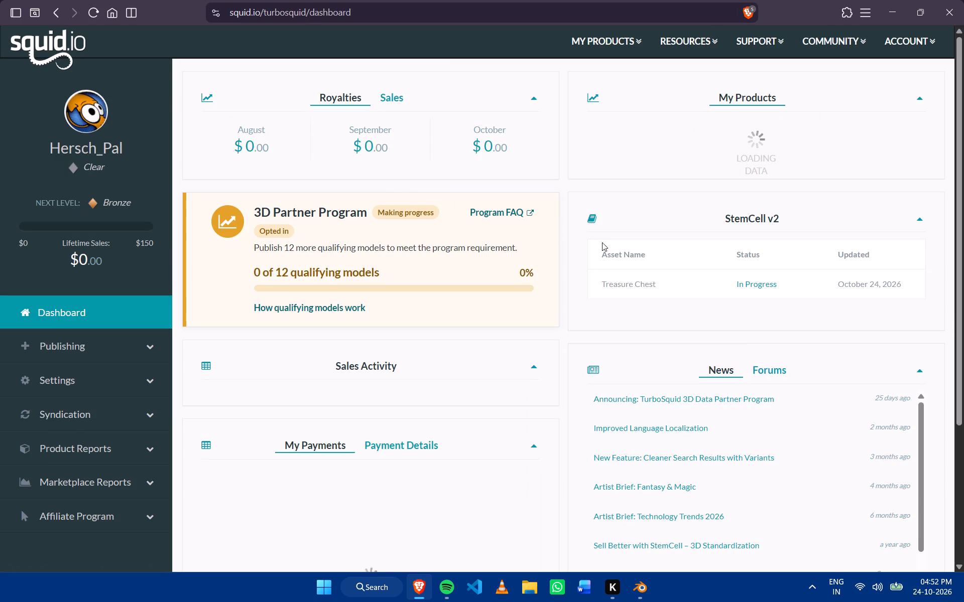
left_click(757, 286)
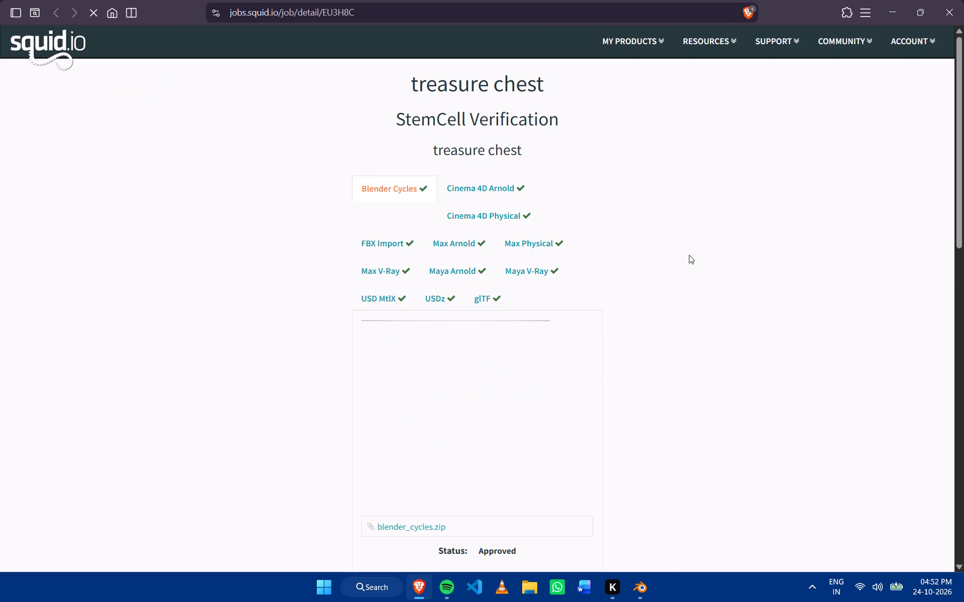
scroll(683, 285, "down", 5)
scroll(630, 305, "down", 4)
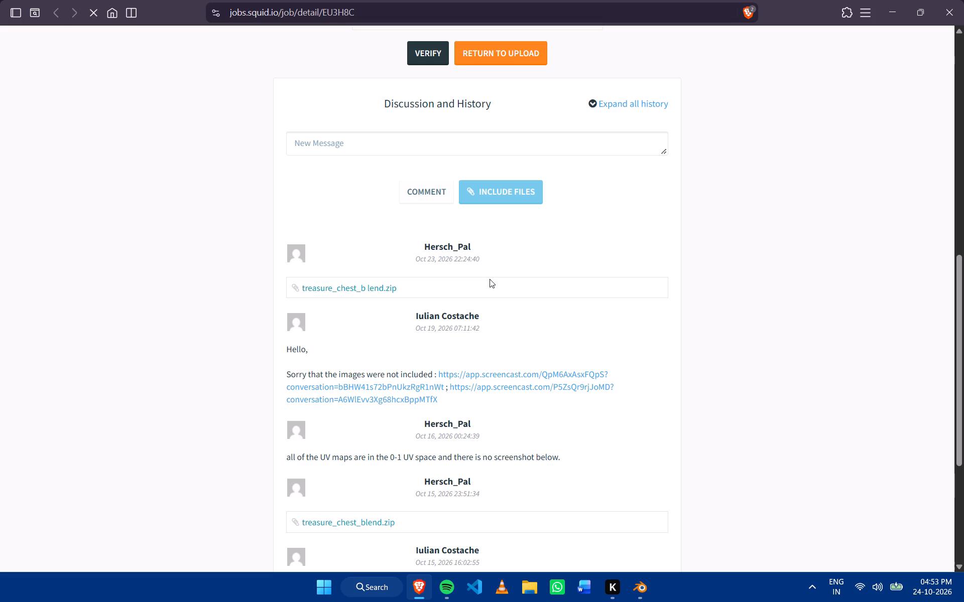
Switch to File Explorer and open the Talent folder.
left_click(533, 580)
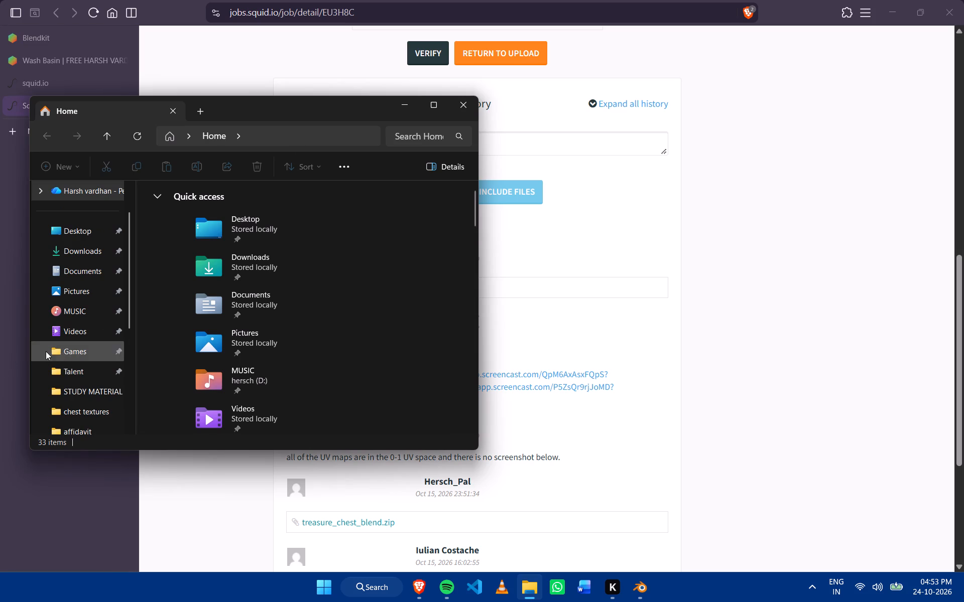
left_click(96, 368)
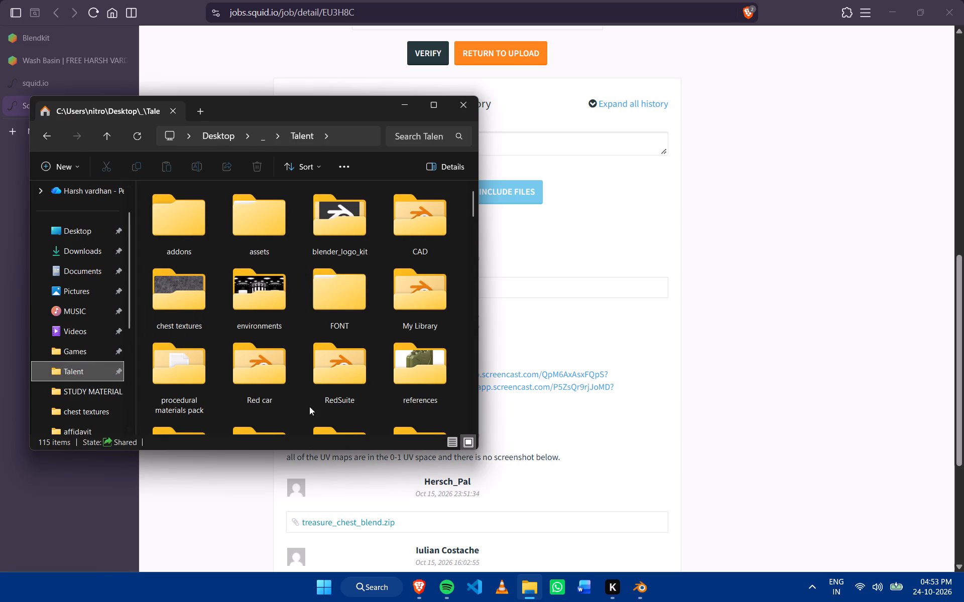
Rename the treasure chest blend archive as treasure_chest_blend.zip, removing the stray space after the "b" of "blend".
scroll(319, 367, "down", 4)
scroll(272, 336, "up", 3)
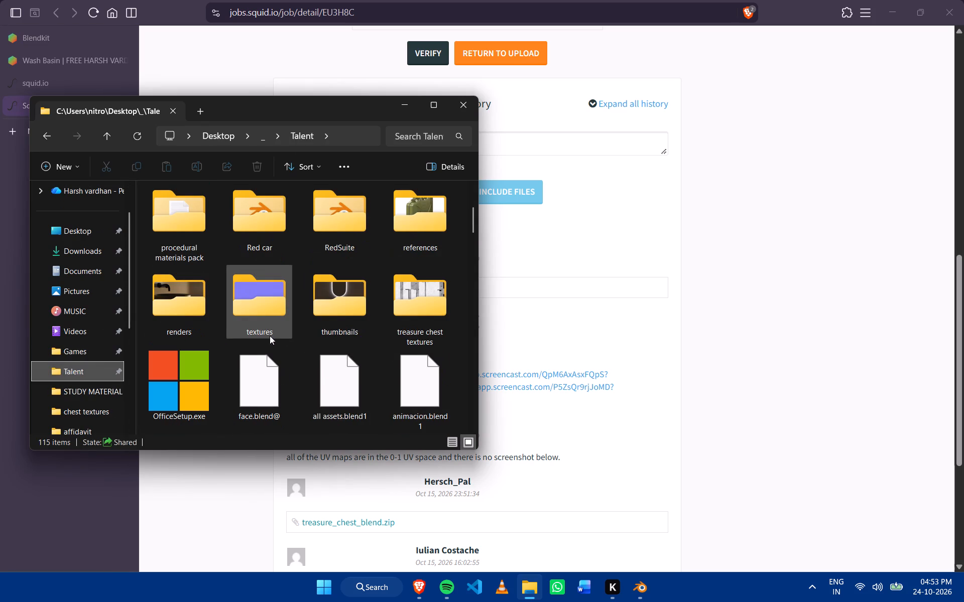
scroll(282, 305, "down", 6)
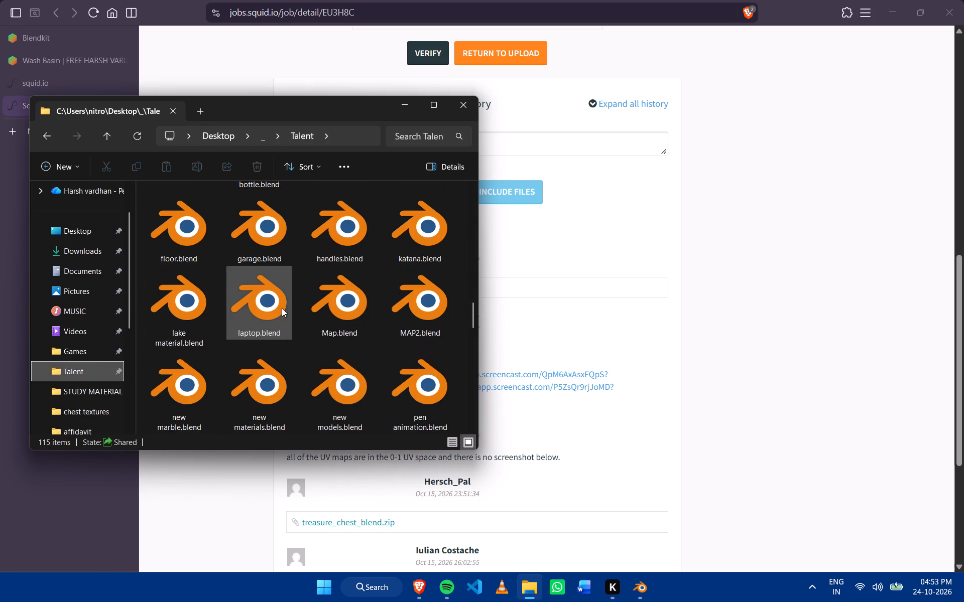
scroll(279, 311, "down", 4)
scroll(384, 303, "down", 2)
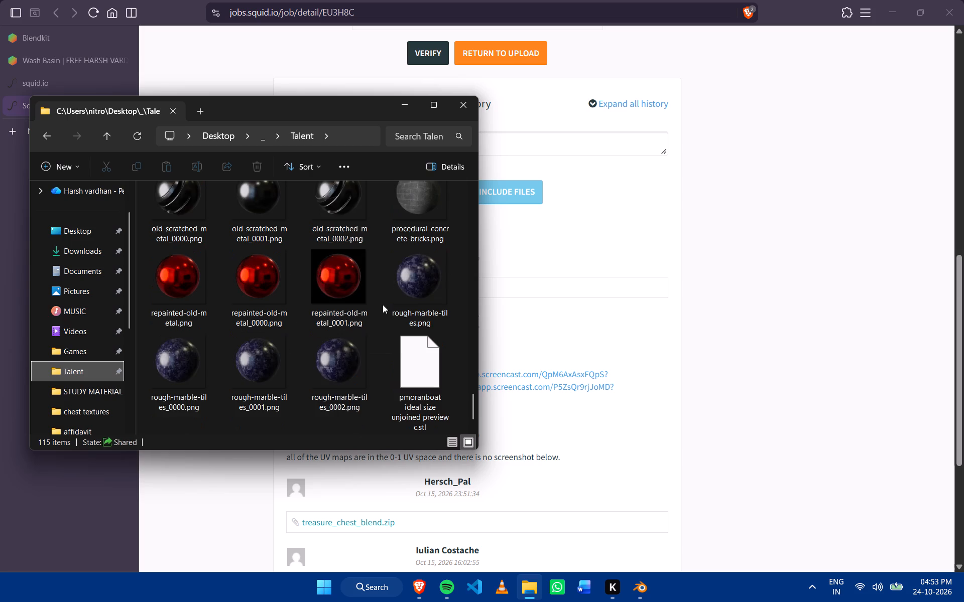
scroll(381, 306, "down", 2)
scroll(341, 327, "up", 4)
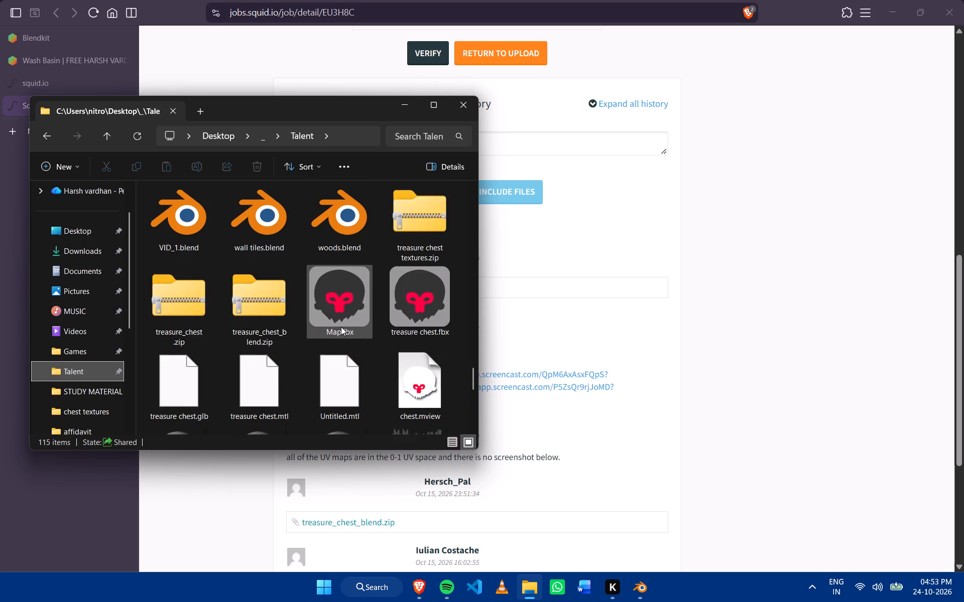
scroll(341, 327, "up", 1)
scroll(295, 325, "down", 2)
scroll(272, 320, "up", 1)
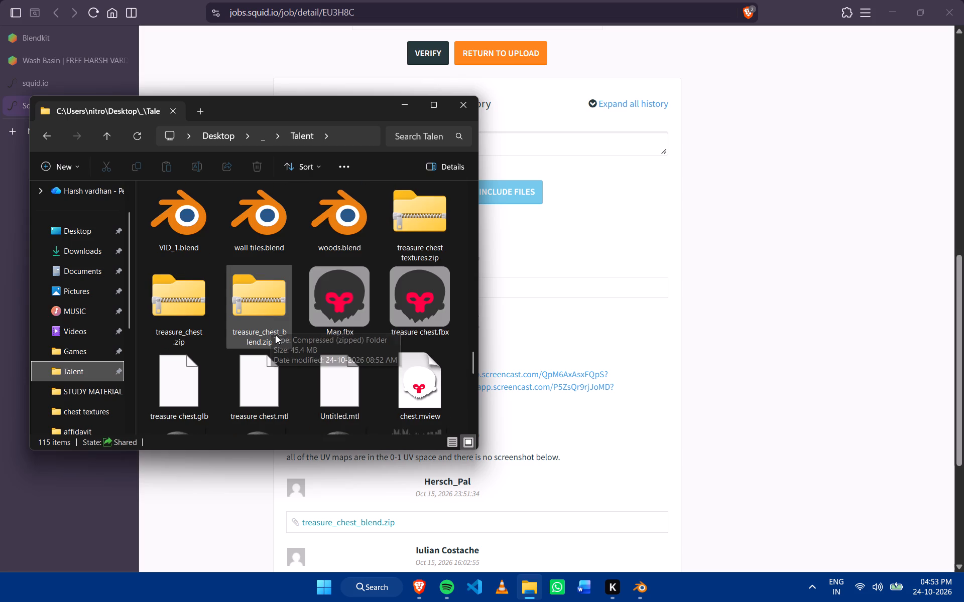
left_click(261, 342)
left_click(256, 342)
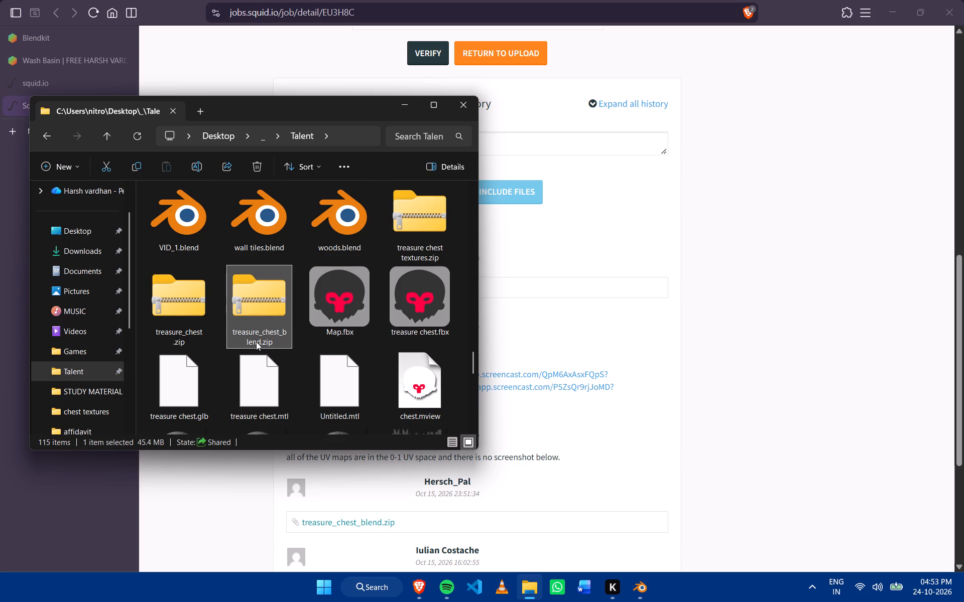
key("Left")
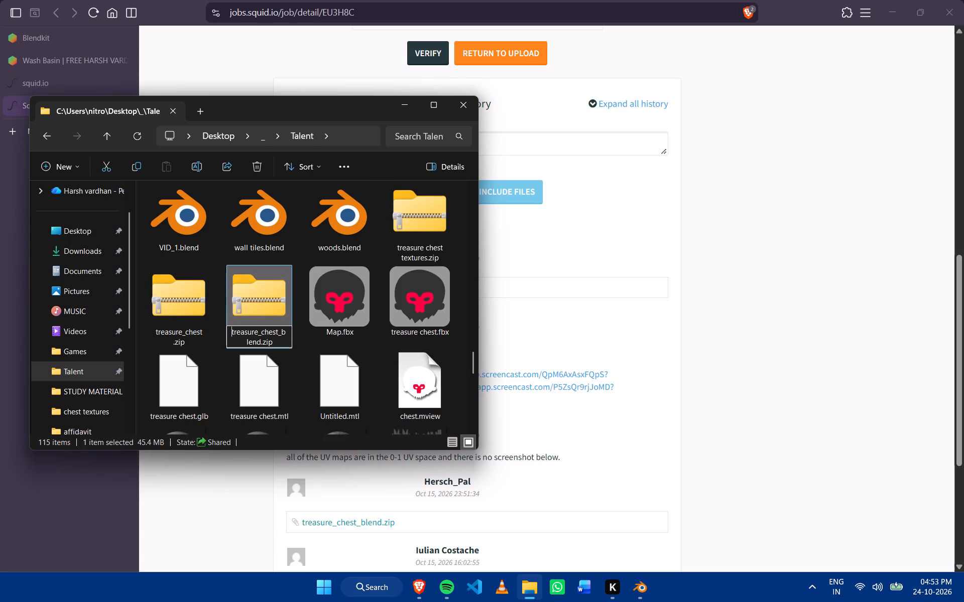
key("Right")
key("Right")
key("Right")
key("Right")
key("Right")
key("Right")
key("Right")
key("Right")
key("Right")
key("Right")
key("Right")
key("Right")
key("Right")
key("Right")
key("Right")
key("Right")
key("Right")
key("BackSpace")
key("Return")
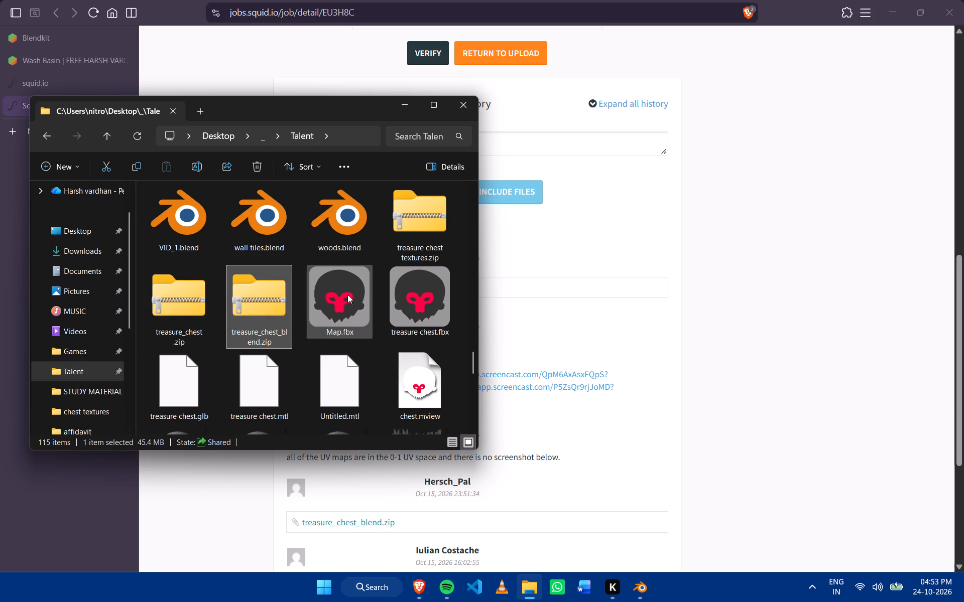
Return to the Treasure Chest StemCell verification job in the browser and review its render, approval status and format checks.
left_click(395, 110)
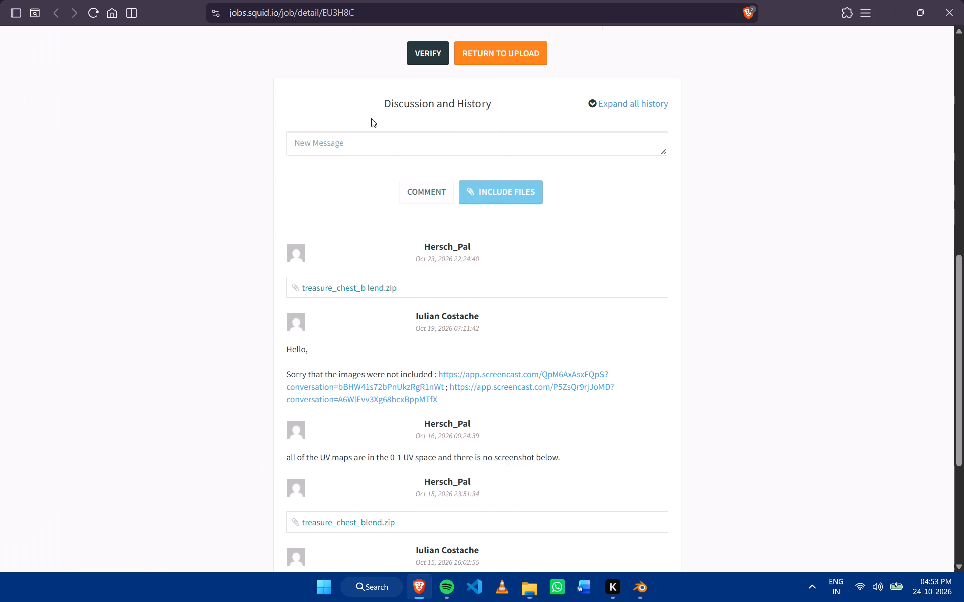
scroll(390, 276, "up", 2)
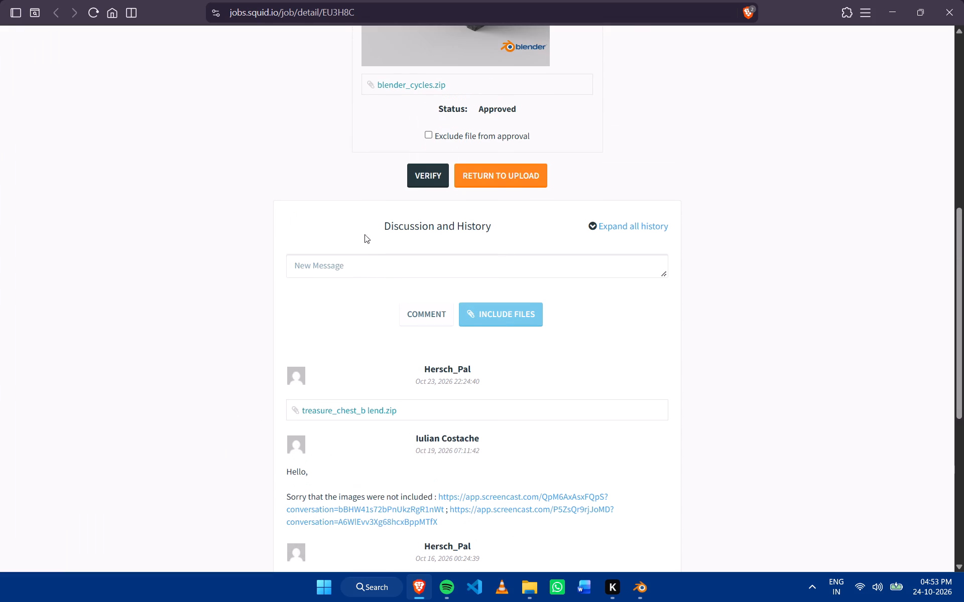
scroll(445, 305, "up", 2)
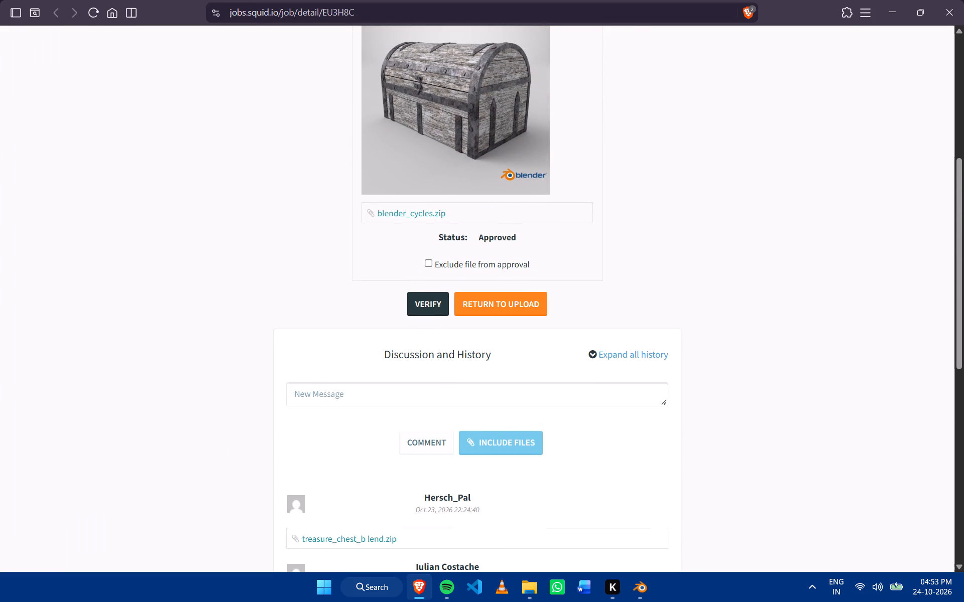
scroll(440, 339, "down", 3)
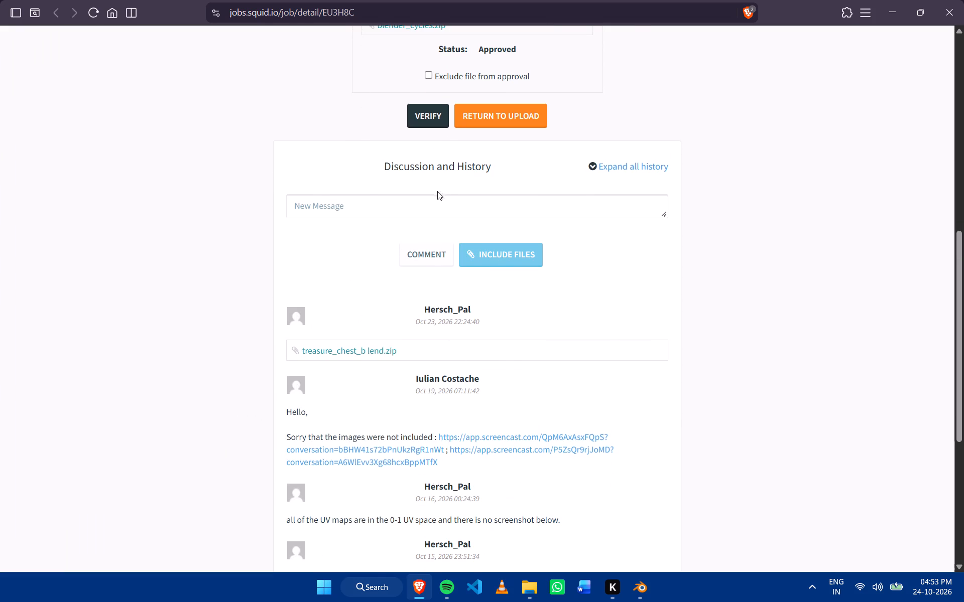
scroll(462, 249, "up", 3)
scroll(469, 201, "up", 2)
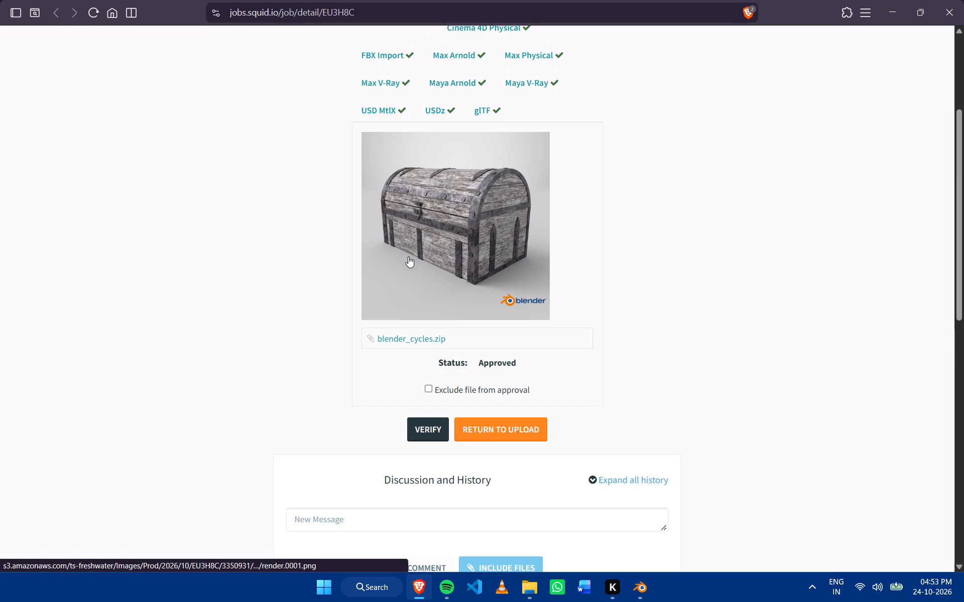
scroll(694, 233, "up", 4)
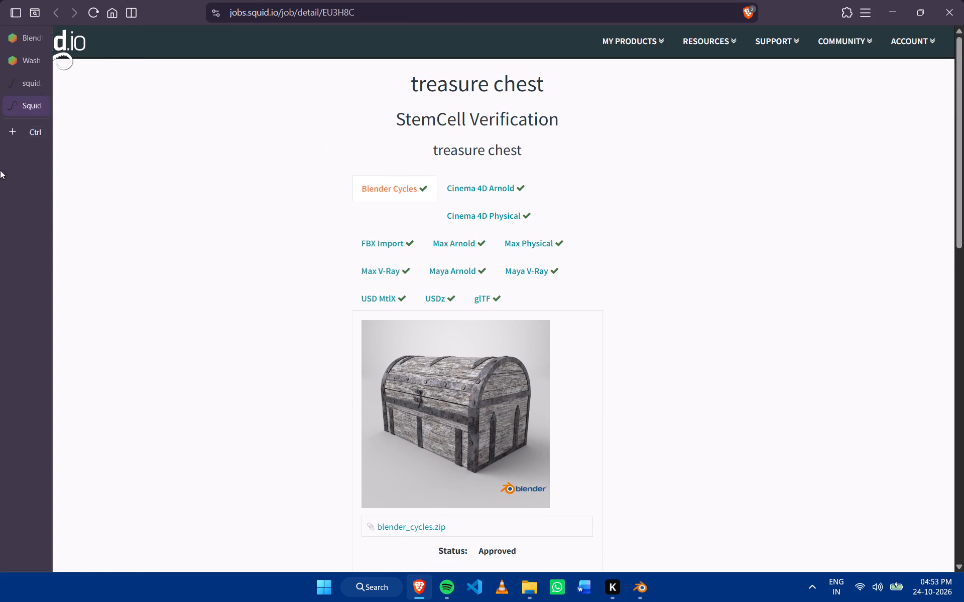
Go back from the Squid.io dashboard to the products list and check the Treasure Chest row's StemCell and listing status.
left_click(60, 77)
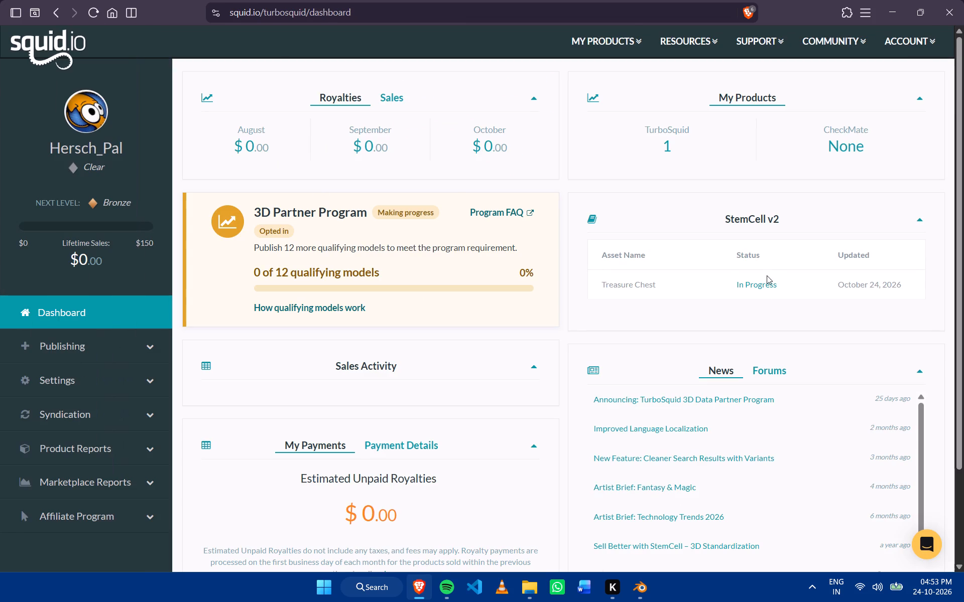
left_click(57, 10)
left_click_drag(719, 257, 618, 256)
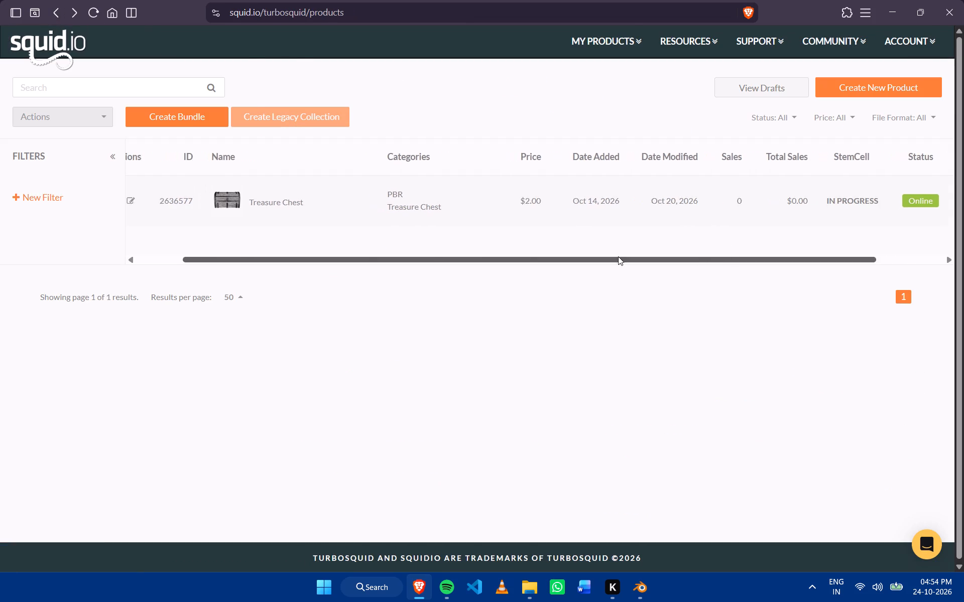
left_click_drag(618, 256, 209, 267)
Open ArtStation from the home page's bookmark folder in a new tab and check the account's notifications.
left_click(38, 126)
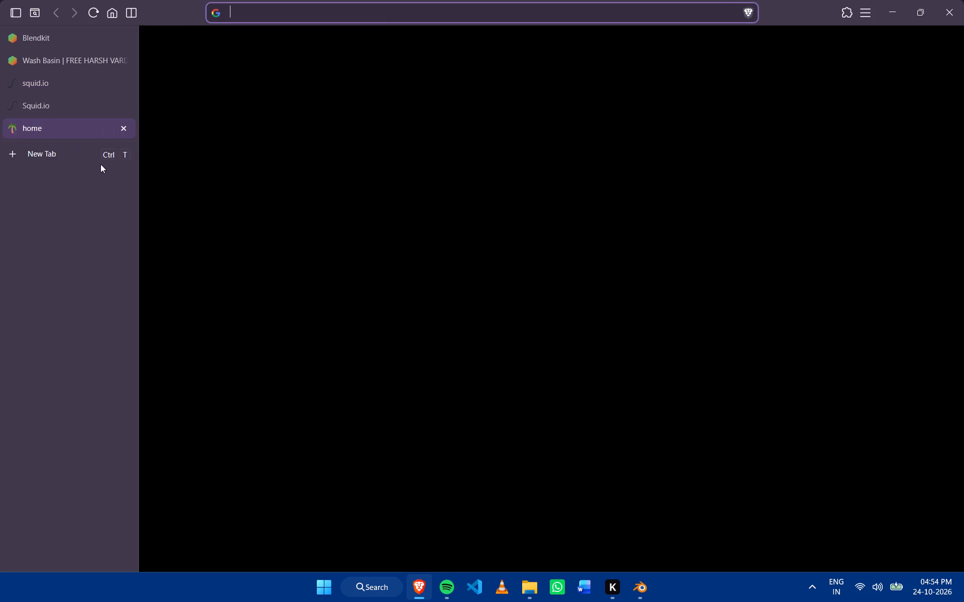
left_click(364, 386)
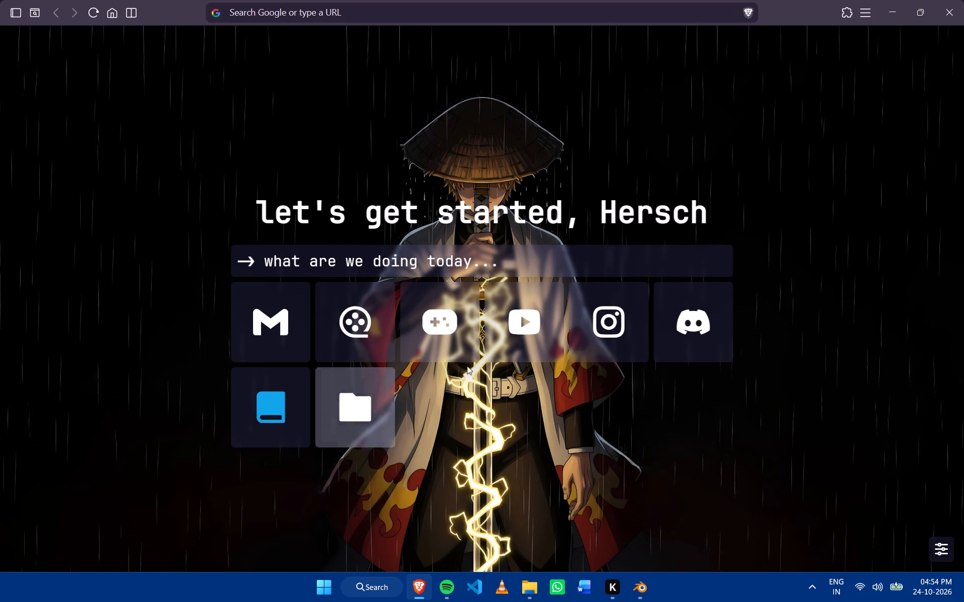
left_click(615, 315)
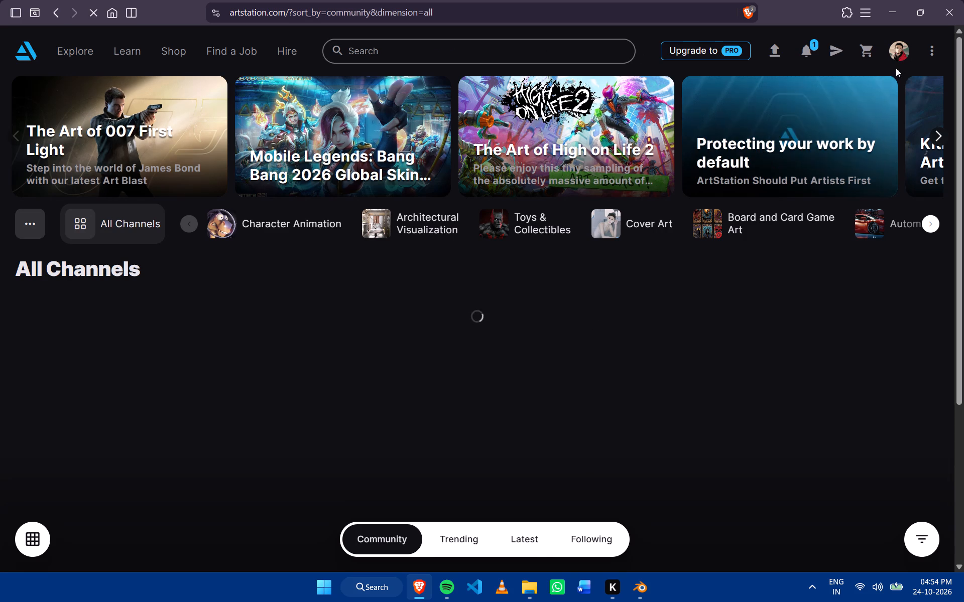
left_click(809, 44)
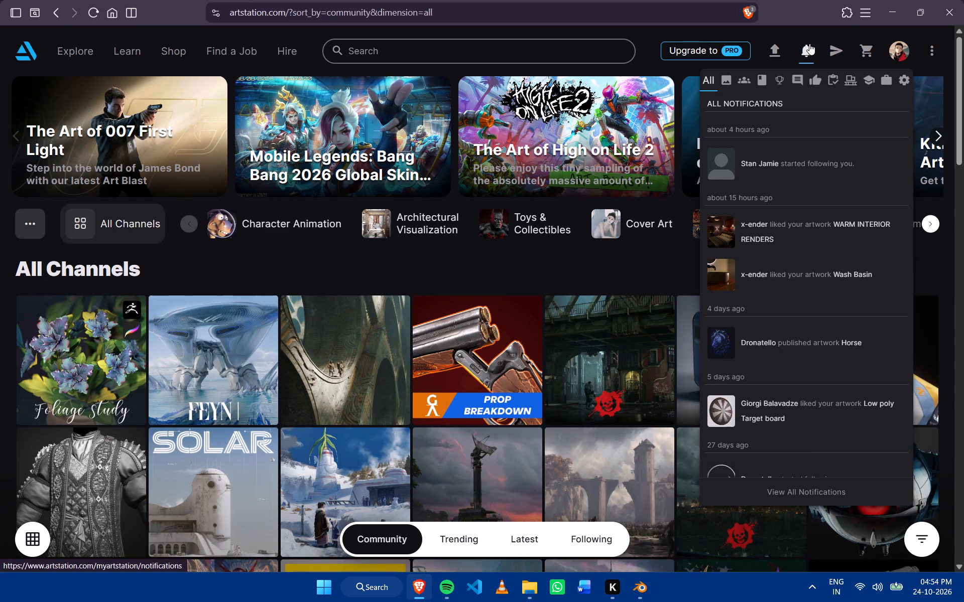
left_click(647, 264)
Open the ArtStation account's Manage Portfolio page and view the portfolio on the community site.
left_click(900, 58)
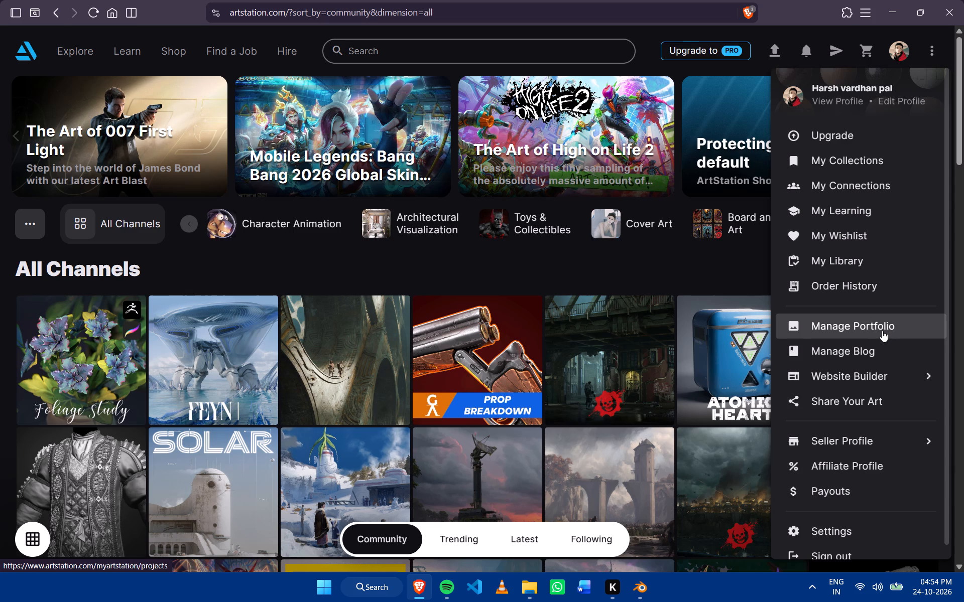
left_click(865, 325)
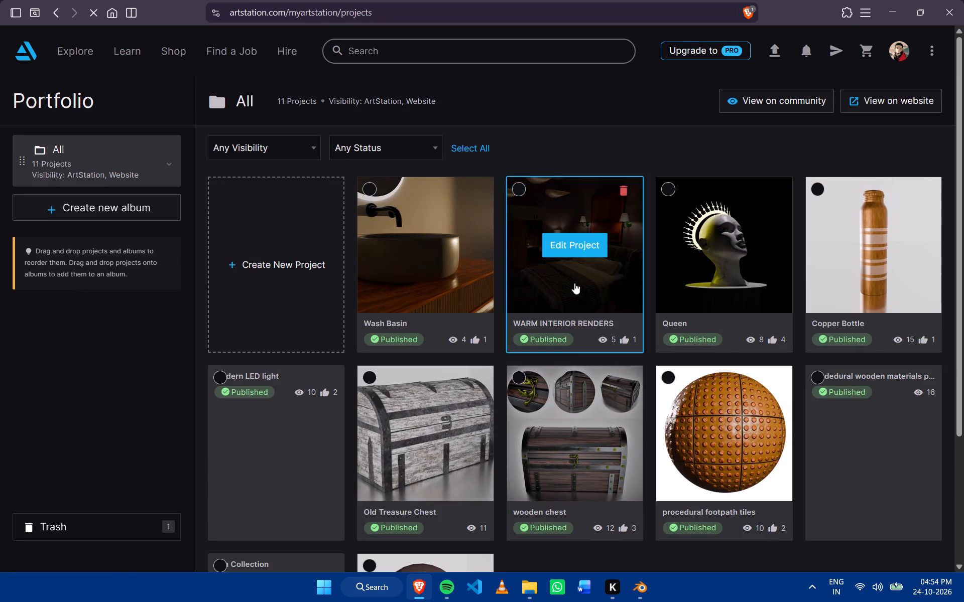
left_click(787, 94)
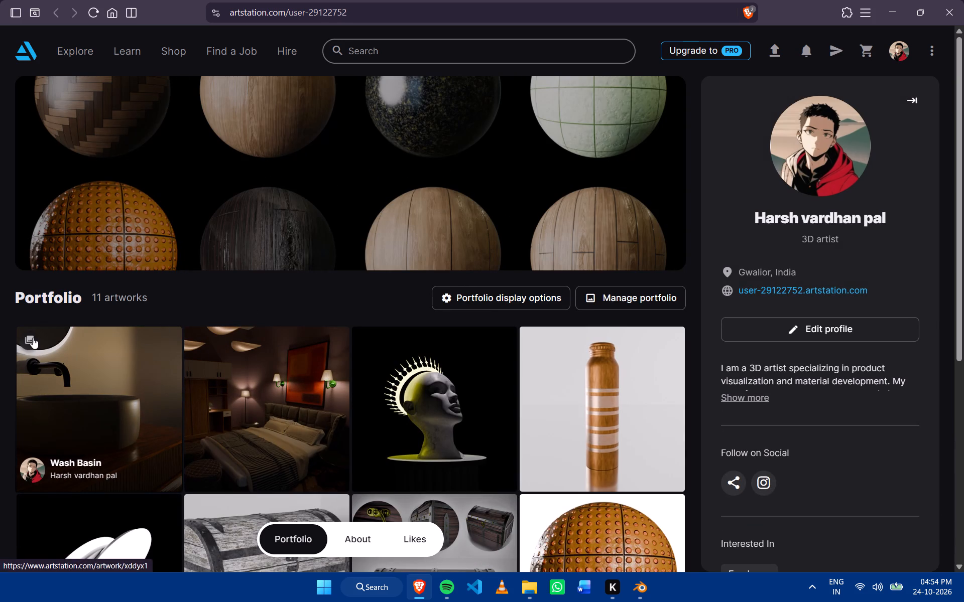
Open the Wash Basin artwork, examine all of its renders, and return to the portfolio.
left_click(33, 338)
scroll(465, 316, "down", 8)
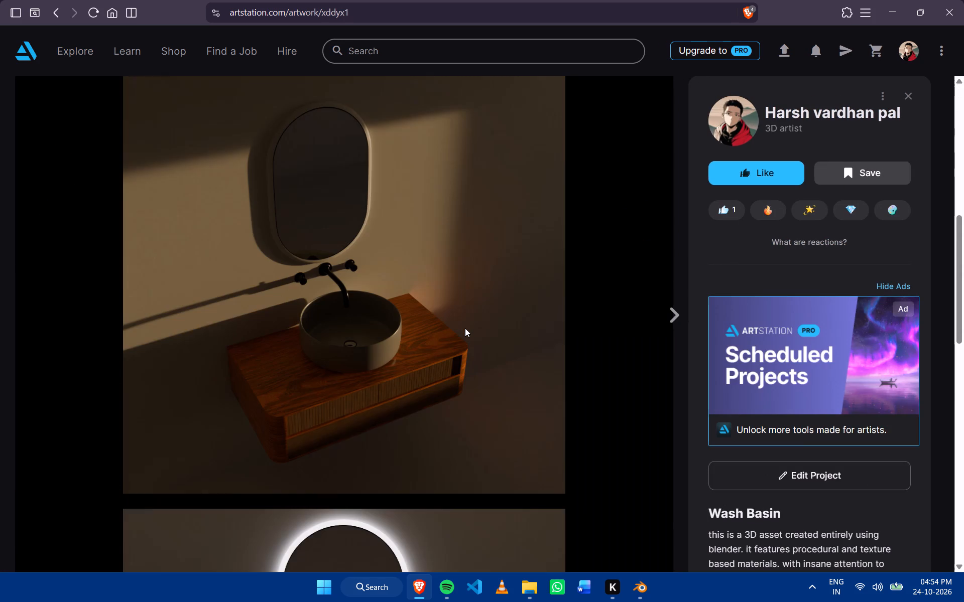
scroll(465, 328, "down", 7)
scroll(465, 328, "up", 2)
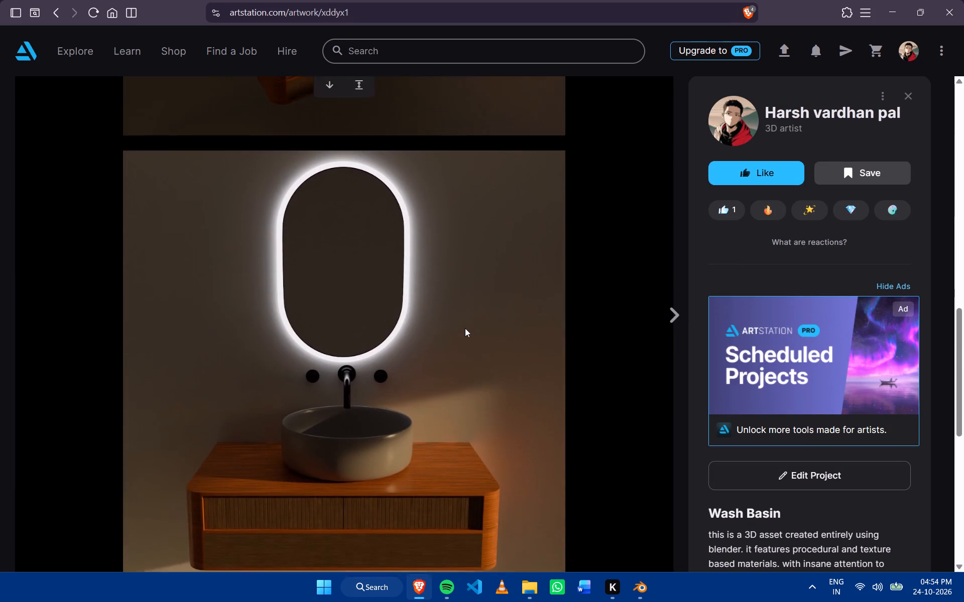
scroll(465, 328, "down", 2)
scroll(465, 328, "up", 9)
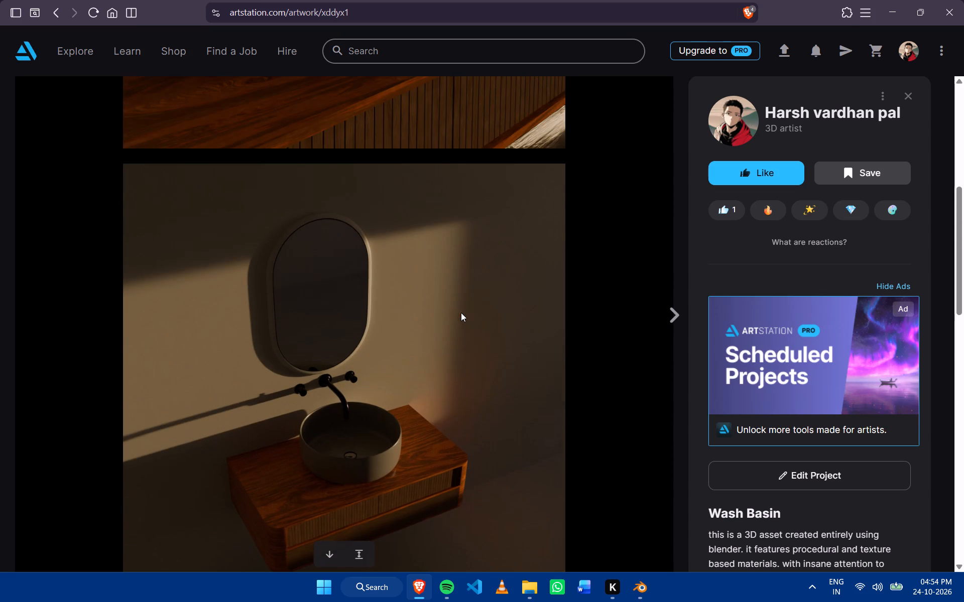
scroll(455, 304, "down", 7)
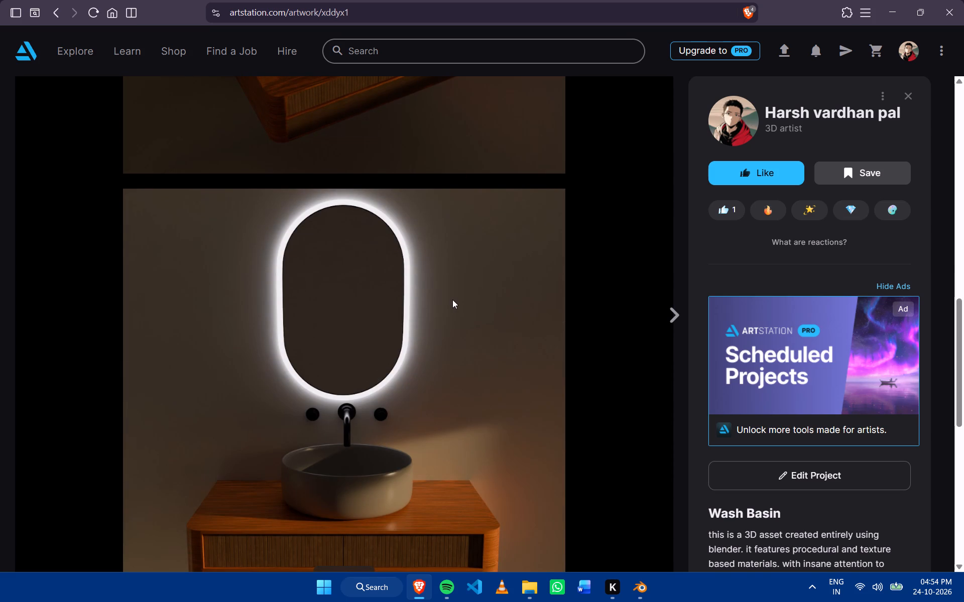
scroll(452, 299, "down", 5)
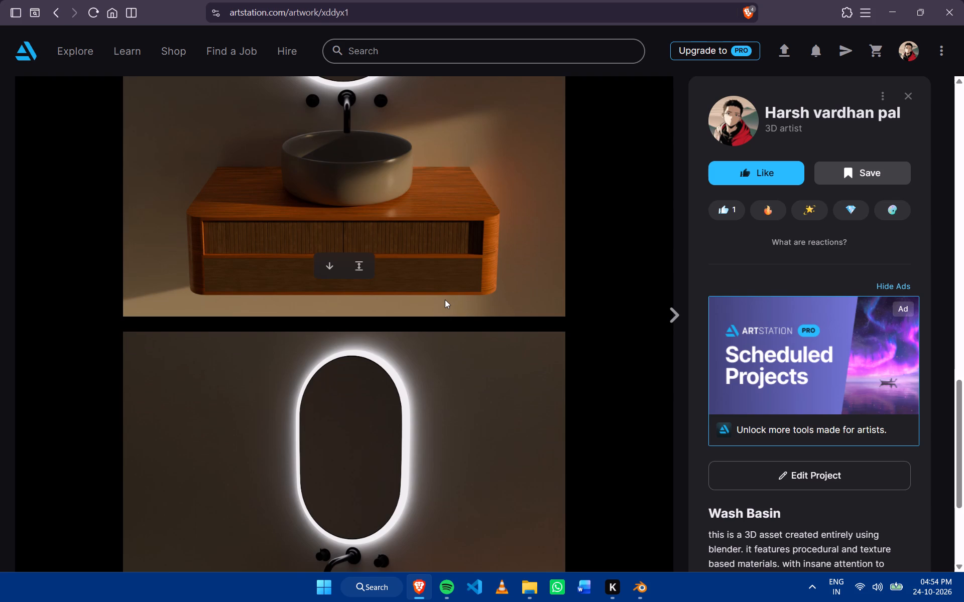
scroll(445, 304, "down", 5)
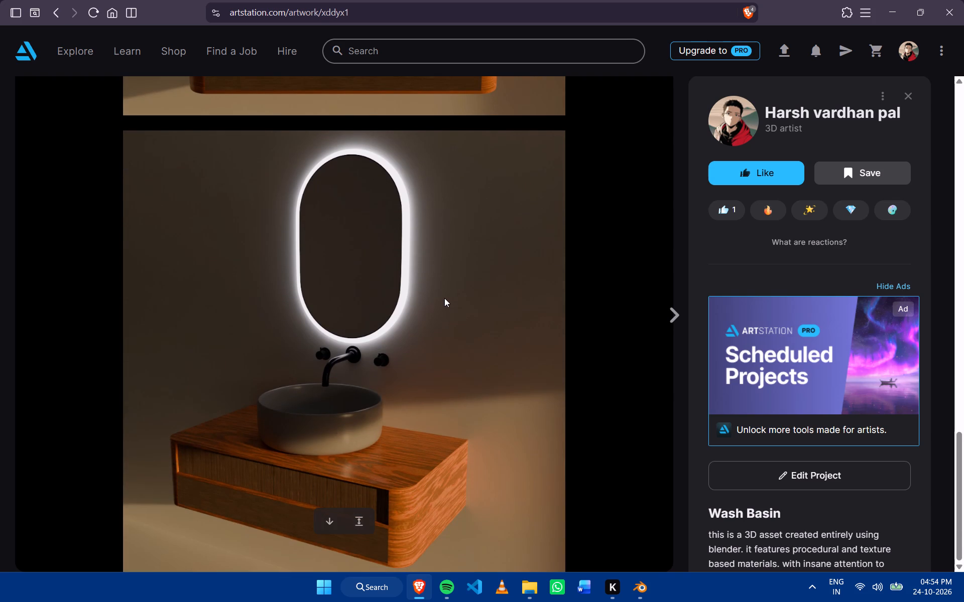
scroll(436, 295, "up", 8)
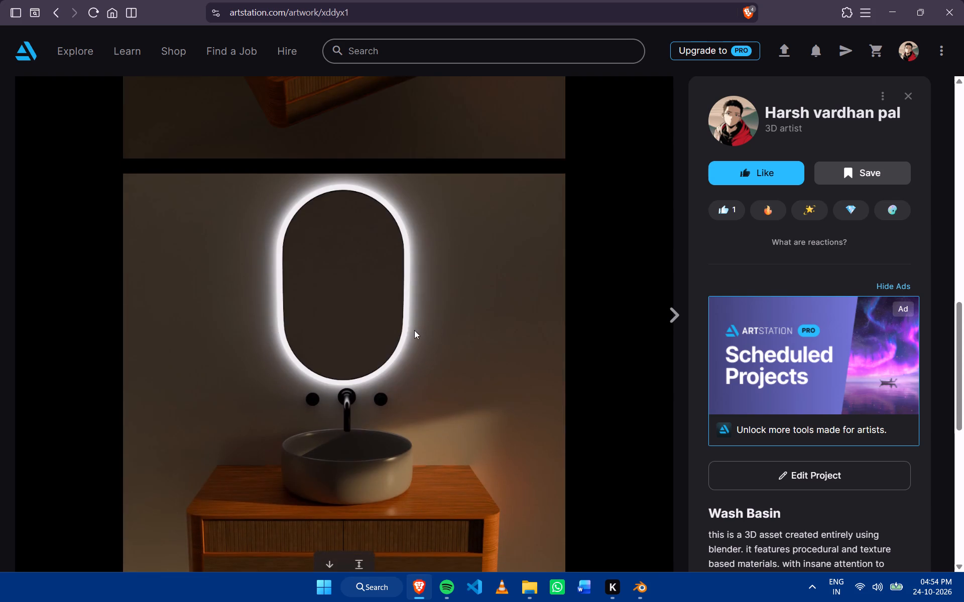
scroll(414, 330, "up", 6)
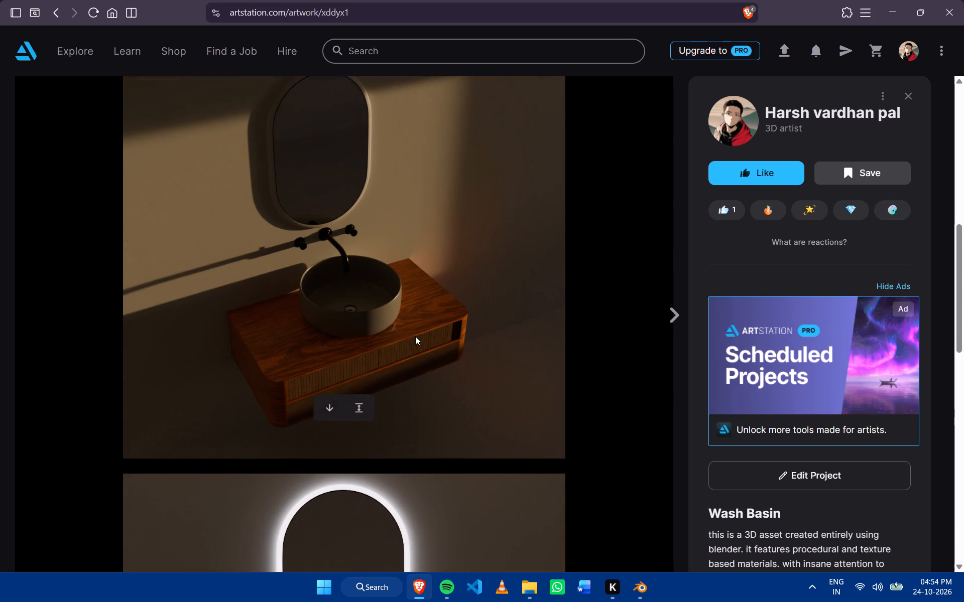
scroll(383, 344, "down", 13)
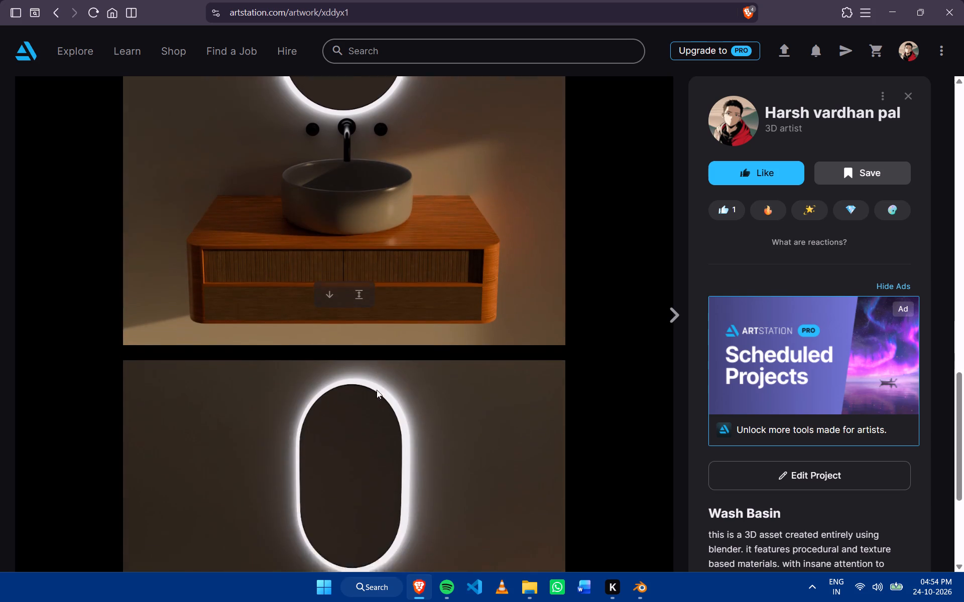
scroll(377, 390, "down", 8)
scroll(356, 418, "up", 19)
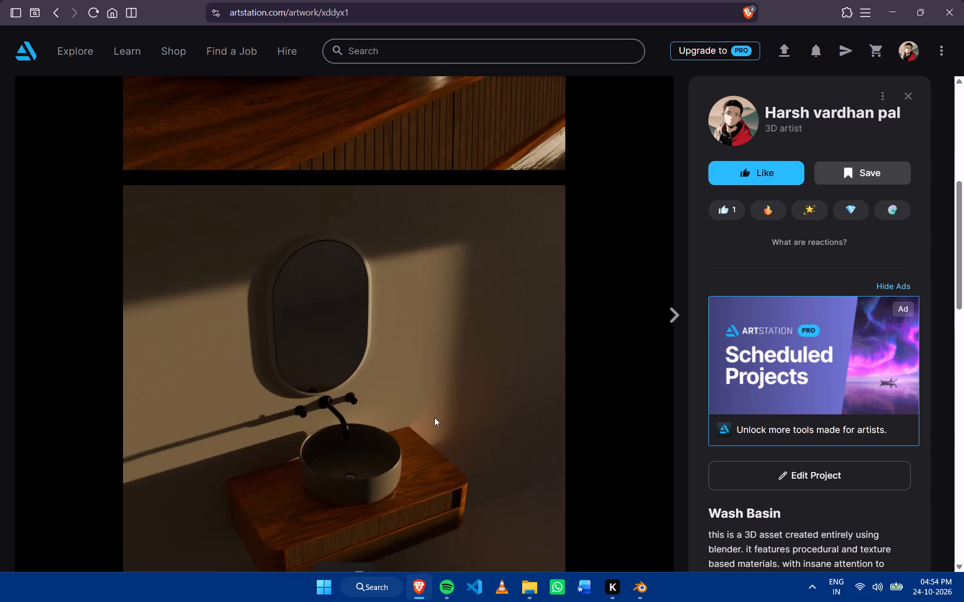
scroll(434, 417, "up", 5)
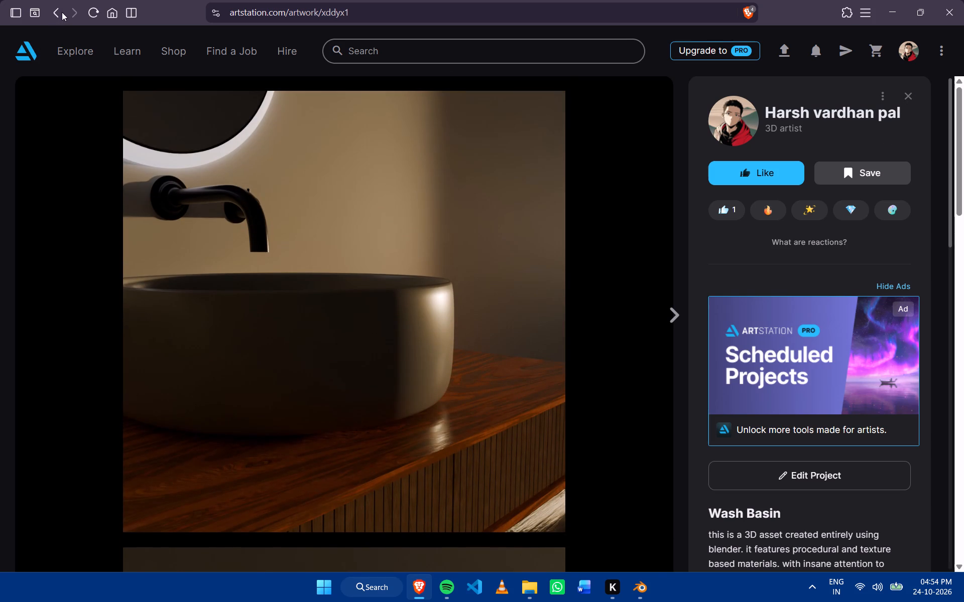
left_click(59, 12)
Browse the portfolio's artworks, view Pen Collection, and return to the portfolio.
scroll(481, 275, "down", 3)
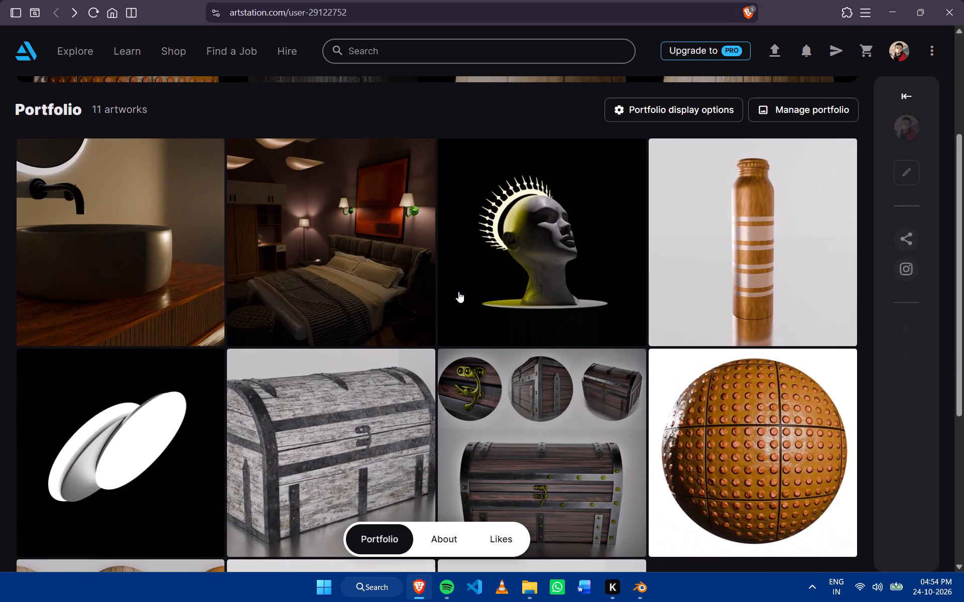
left_click(526, 242)
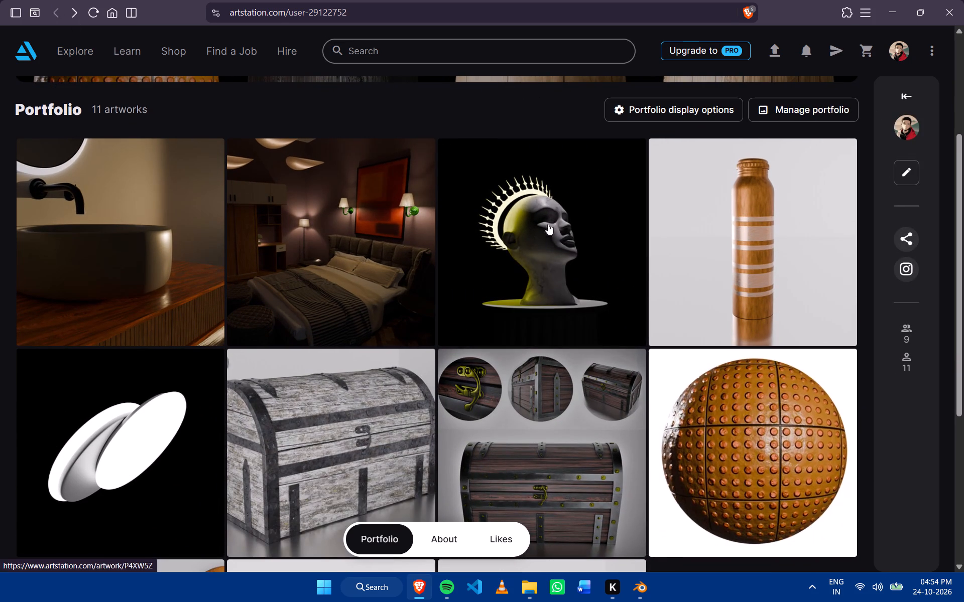
scroll(373, 457, "down", 5)
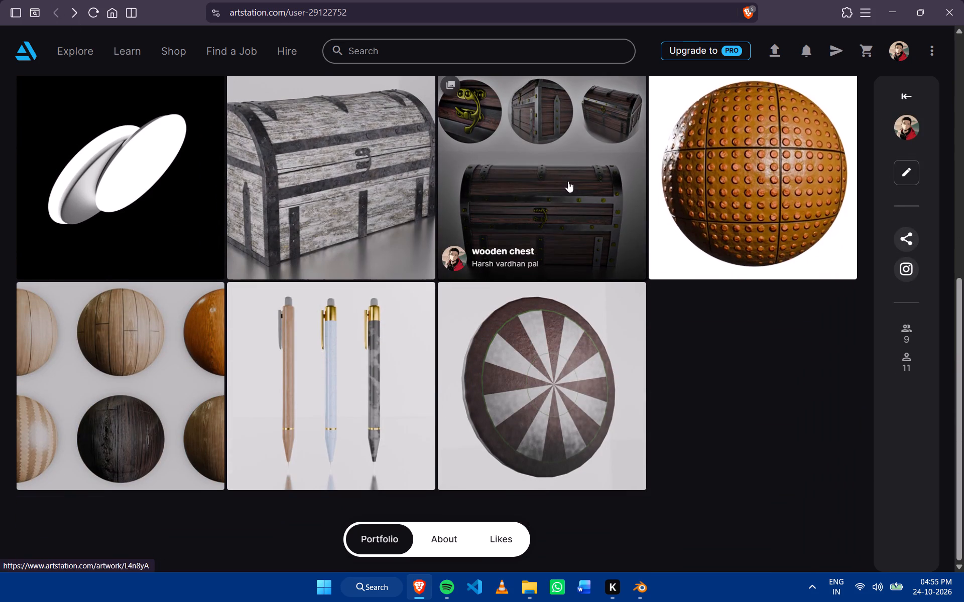
scroll(744, 235, "up", 1)
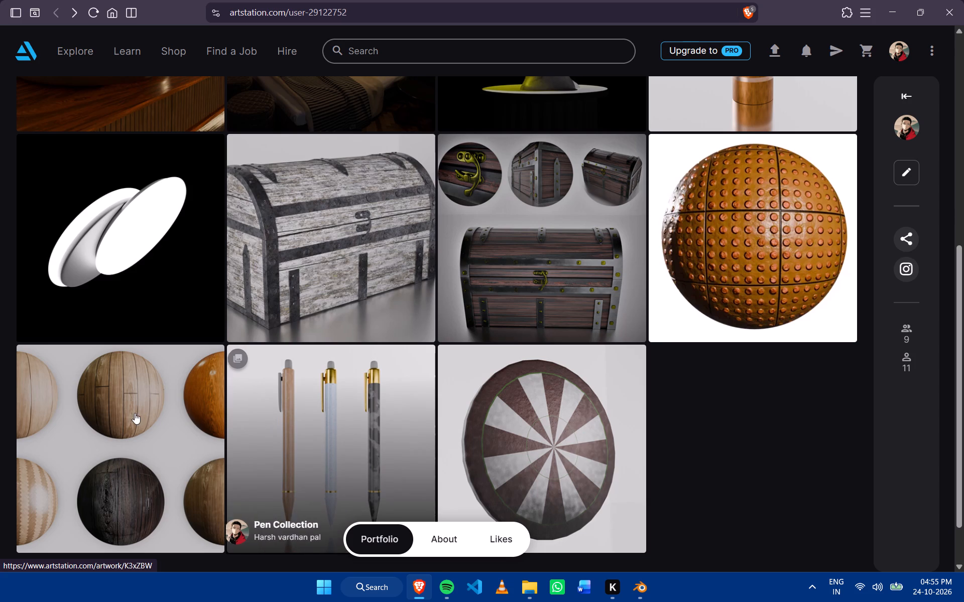
left_click(321, 406)
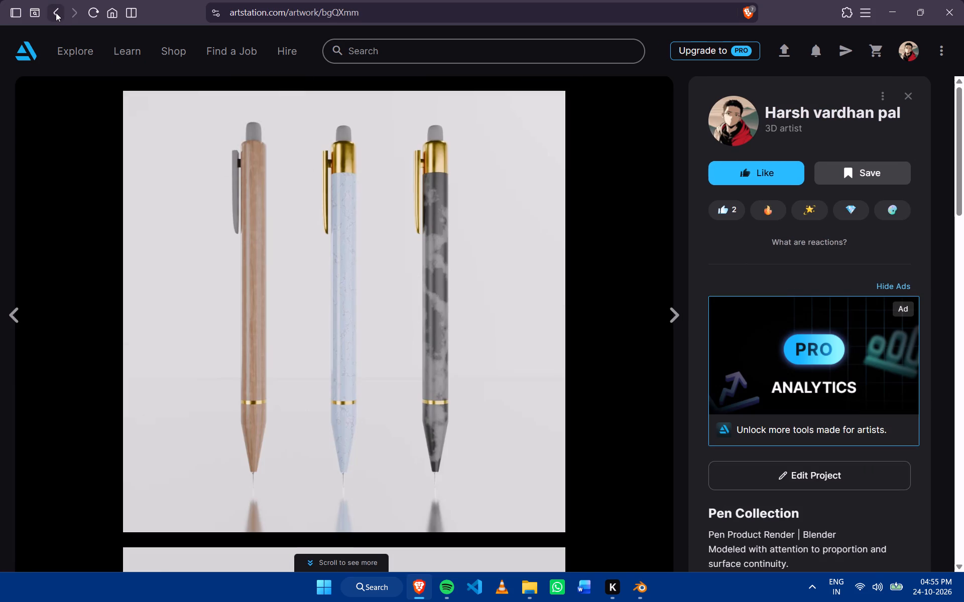
left_click(56, 13)
Open the Old Treasure Chest artwork, view its render and details, and open the project for editing.
scroll(452, 333, "up", 3)
left_click(306, 445)
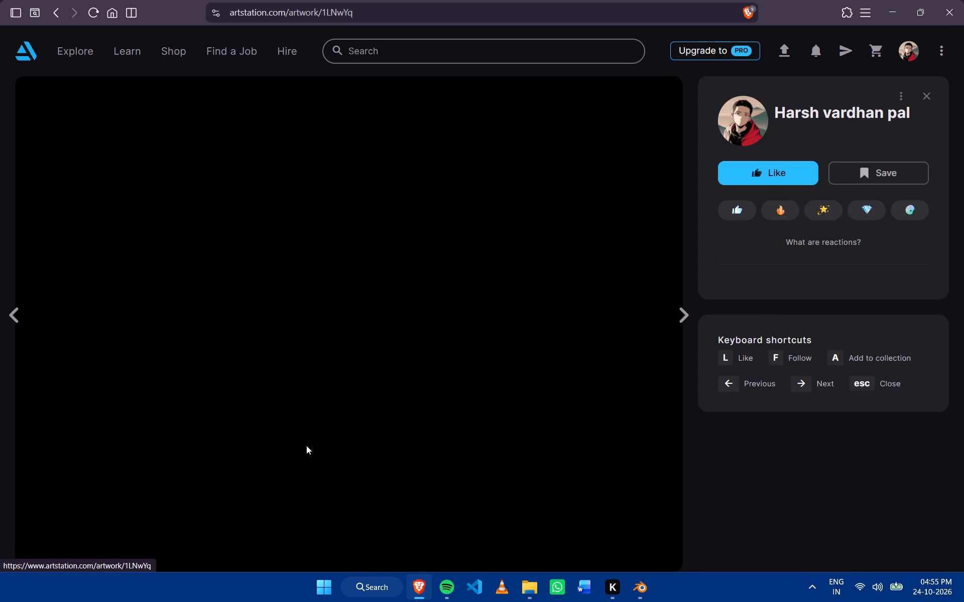
scroll(408, 244, "up", 5)
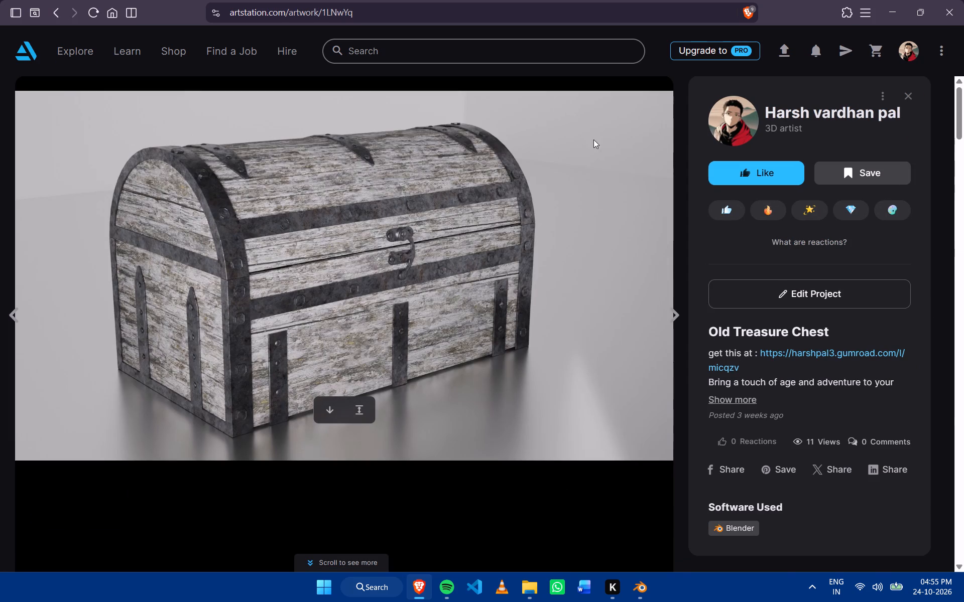
left_click(788, 509)
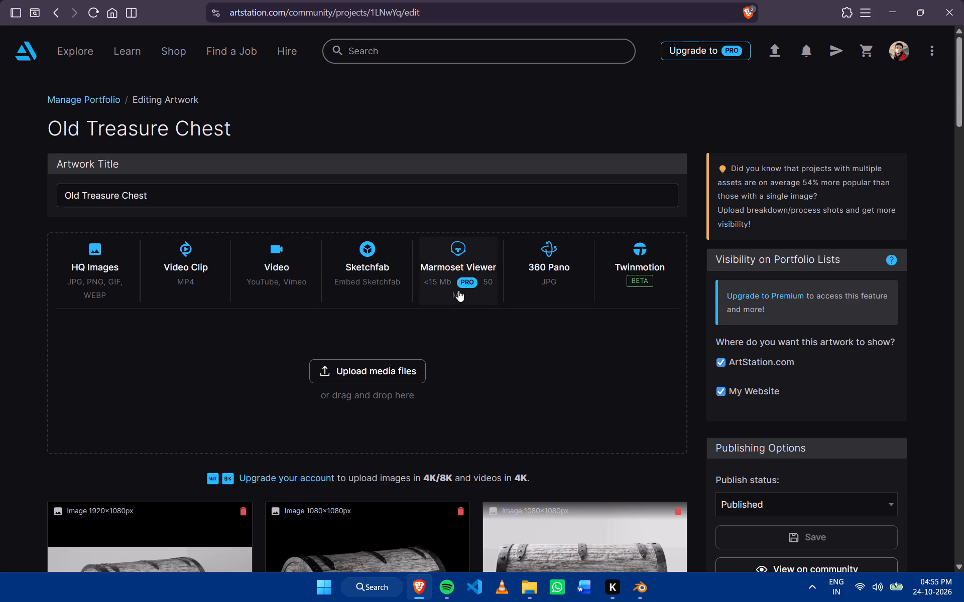
Open the 360 Pano upload option for Old Treasure Chest, check its image requirements, and close it.
left_click(548, 281)
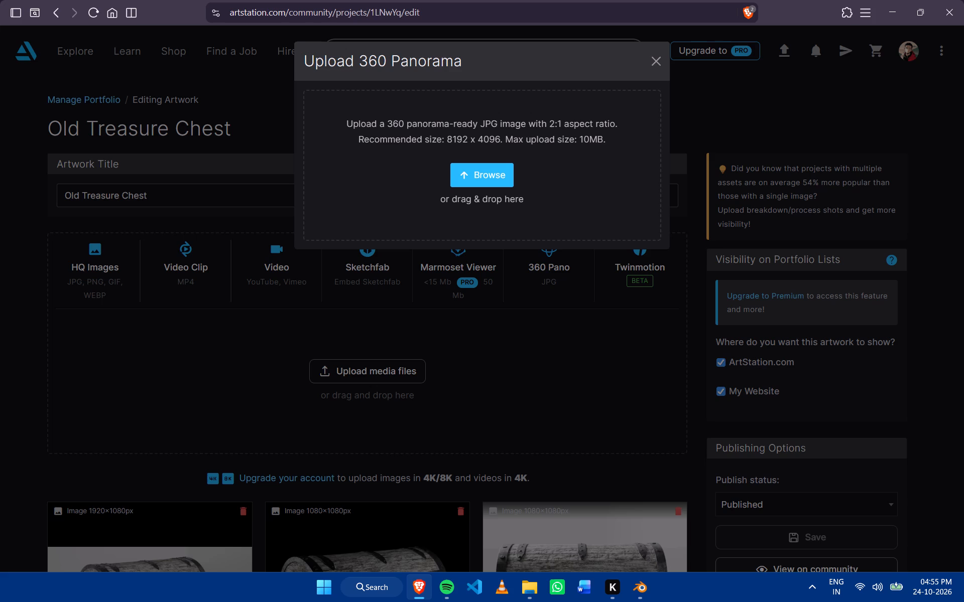
left_click(656, 64)
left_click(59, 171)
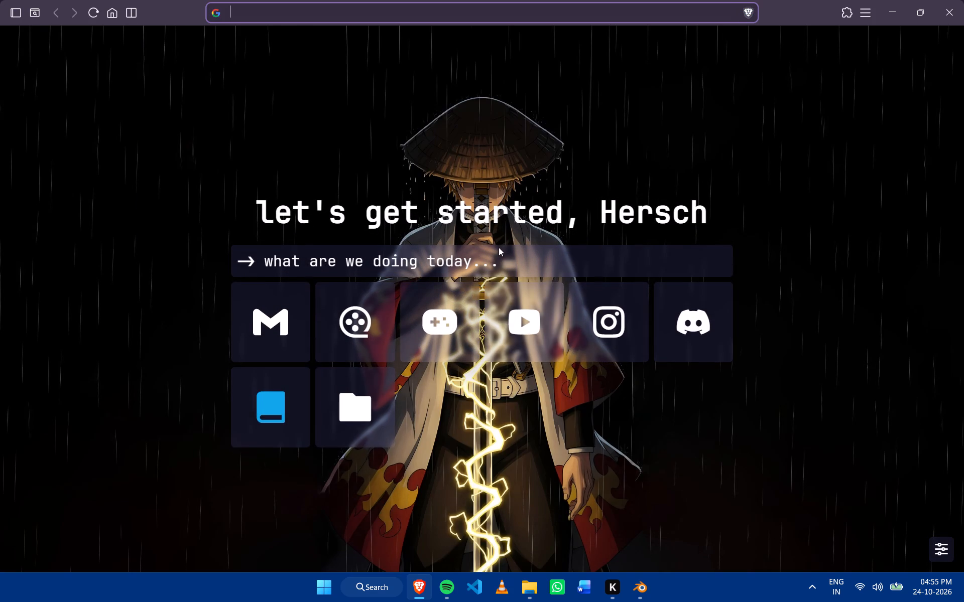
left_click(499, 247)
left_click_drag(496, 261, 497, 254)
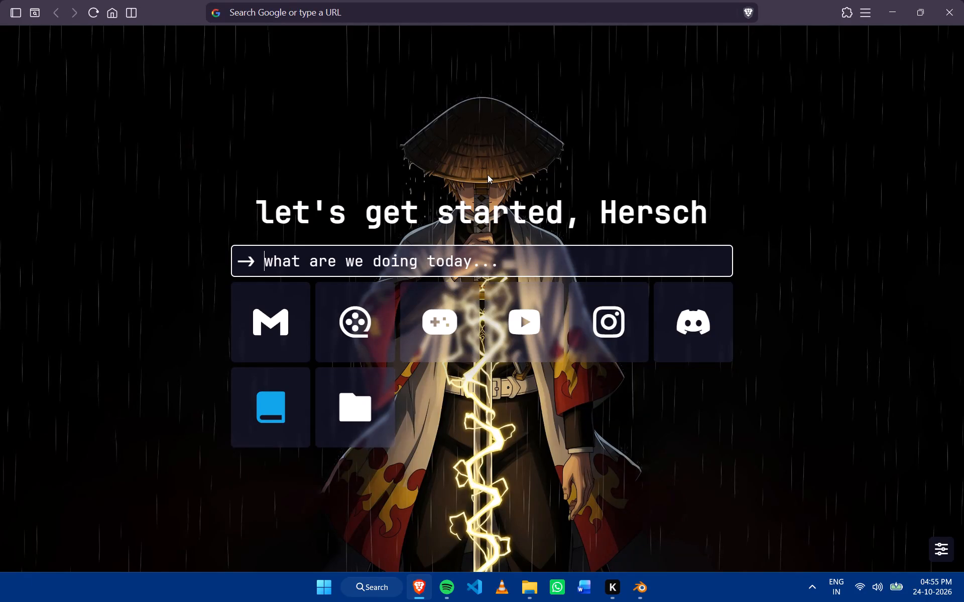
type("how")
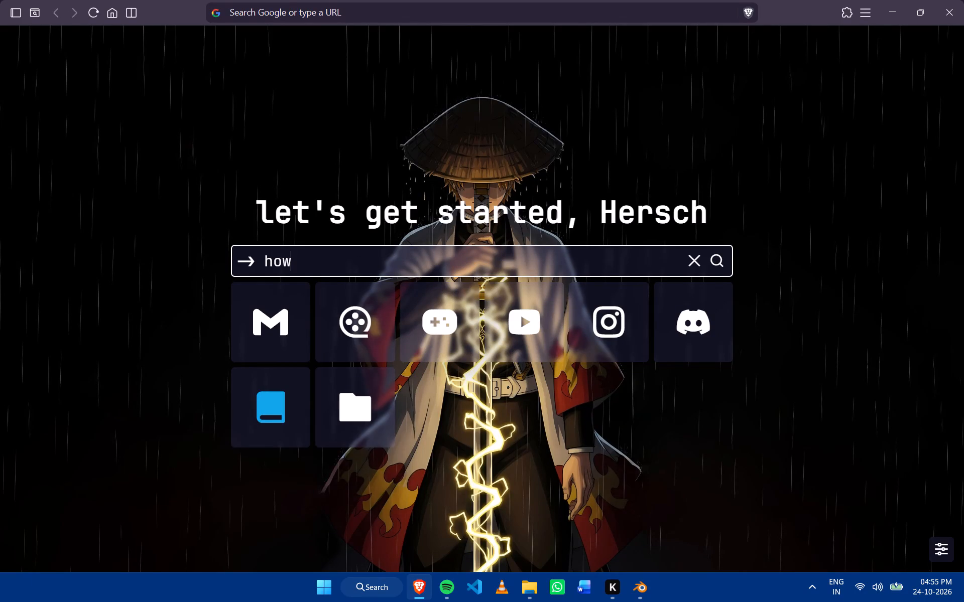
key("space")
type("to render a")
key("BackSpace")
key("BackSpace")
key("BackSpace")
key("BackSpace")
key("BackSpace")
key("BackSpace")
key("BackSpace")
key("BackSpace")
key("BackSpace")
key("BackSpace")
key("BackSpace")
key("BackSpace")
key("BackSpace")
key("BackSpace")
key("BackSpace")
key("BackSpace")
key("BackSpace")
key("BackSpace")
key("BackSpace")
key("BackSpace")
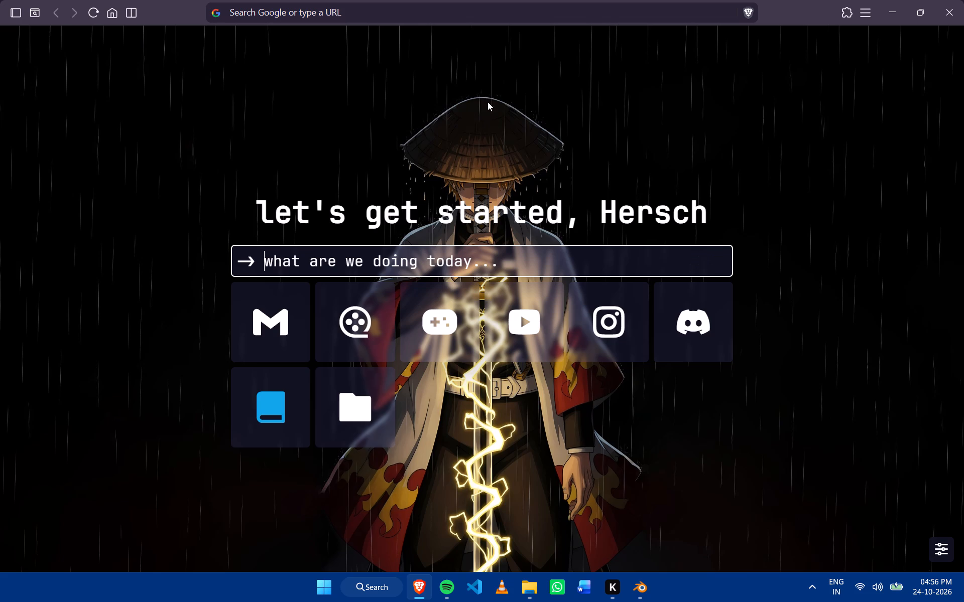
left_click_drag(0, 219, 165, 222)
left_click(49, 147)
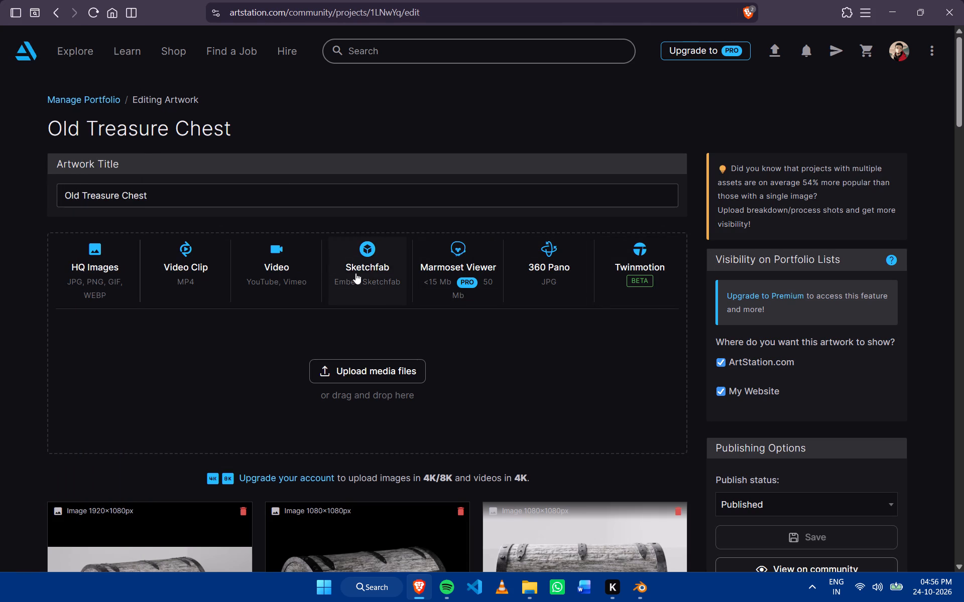
Open the Sketchfab embed option for Old Treasure Chest, check what it asks for, and close it without adding a model.
left_click(370, 276)
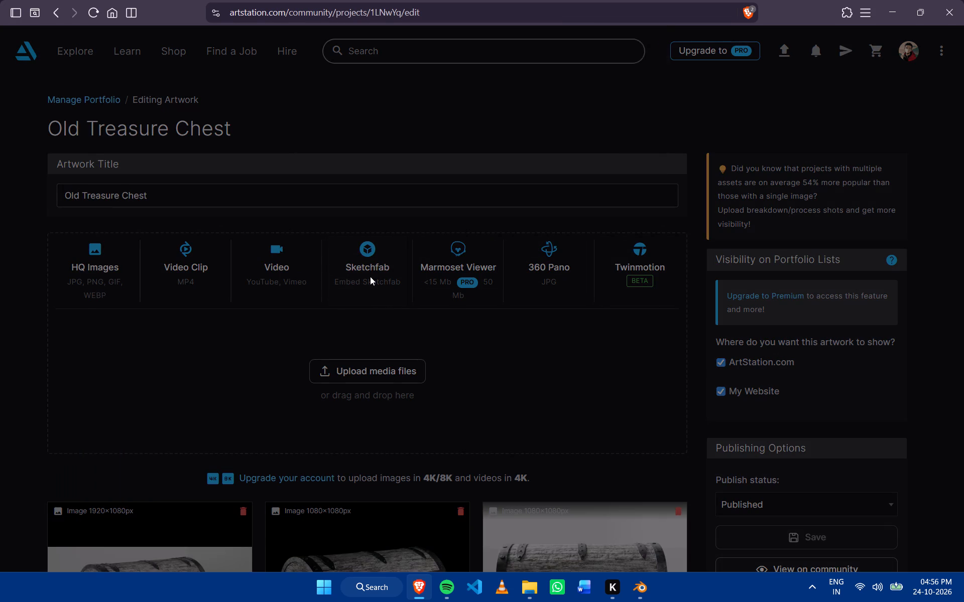
left_click(456, 119)
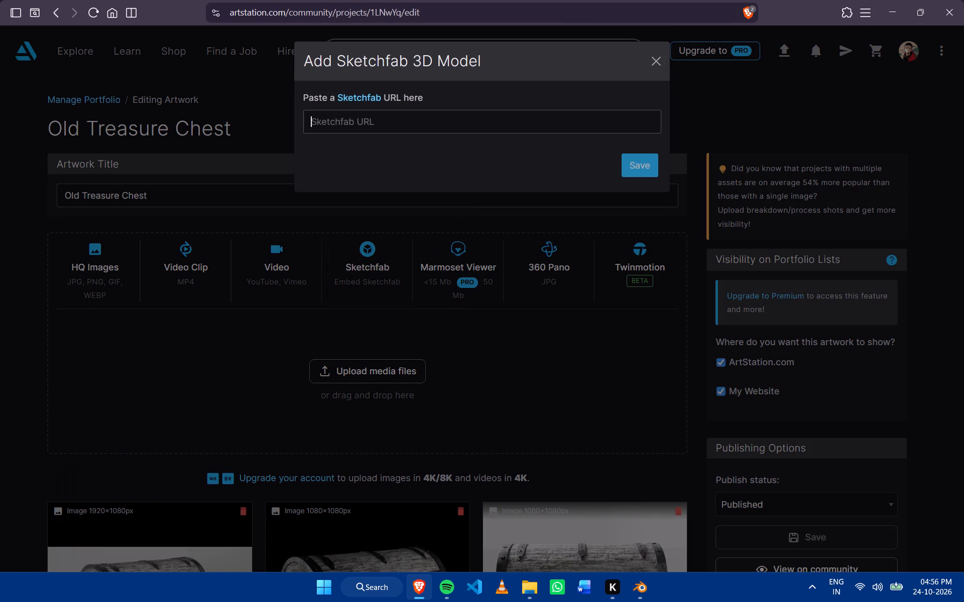
left_click(657, 59)
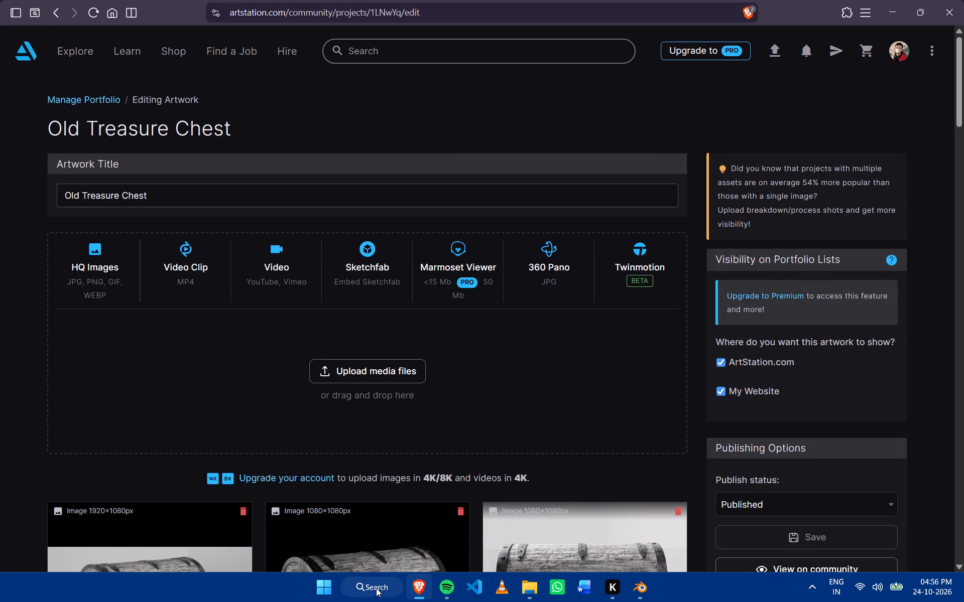
Launch the Epic Games Launcher.
left_click(327, 584)
left_click(571, 217)
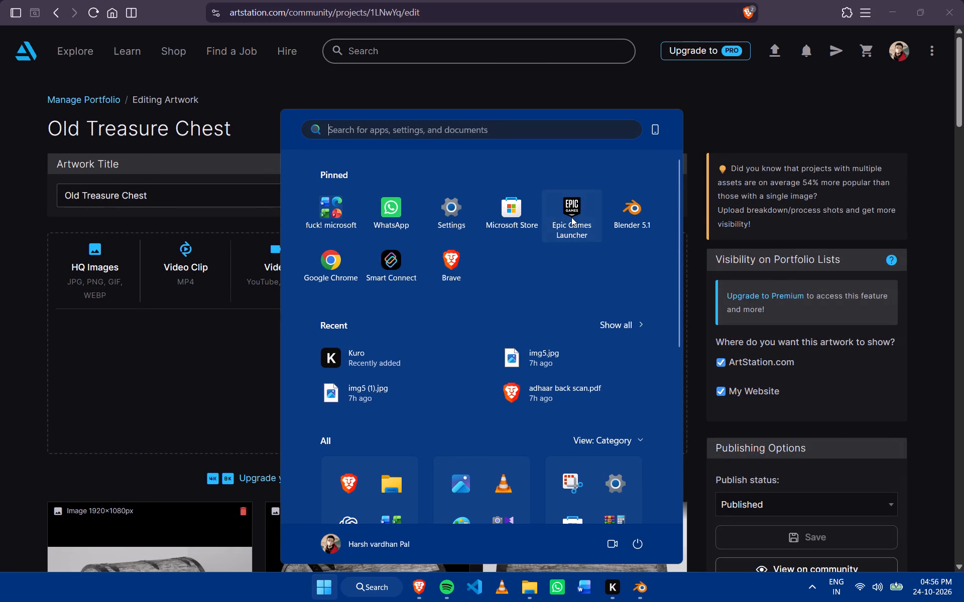
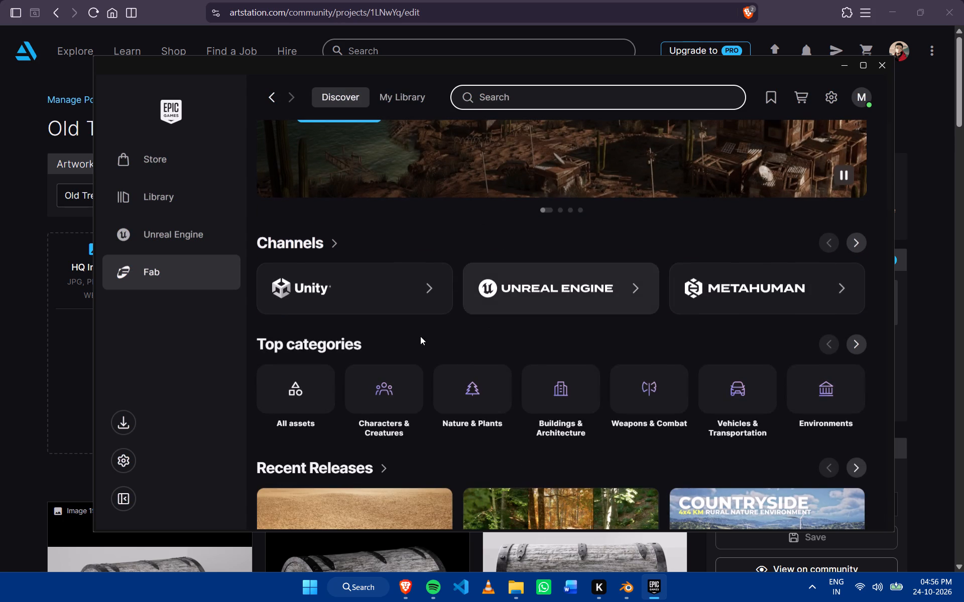
Look over Fab's Discover page and the account options in the Epic Games Launcher, and return to the browser.
scroll(569, 304, "down", 2)
scroll(702, 243, "up", 4)
scroll(647, 282, "down", 2)
scroll(686, 217, "up", 4)
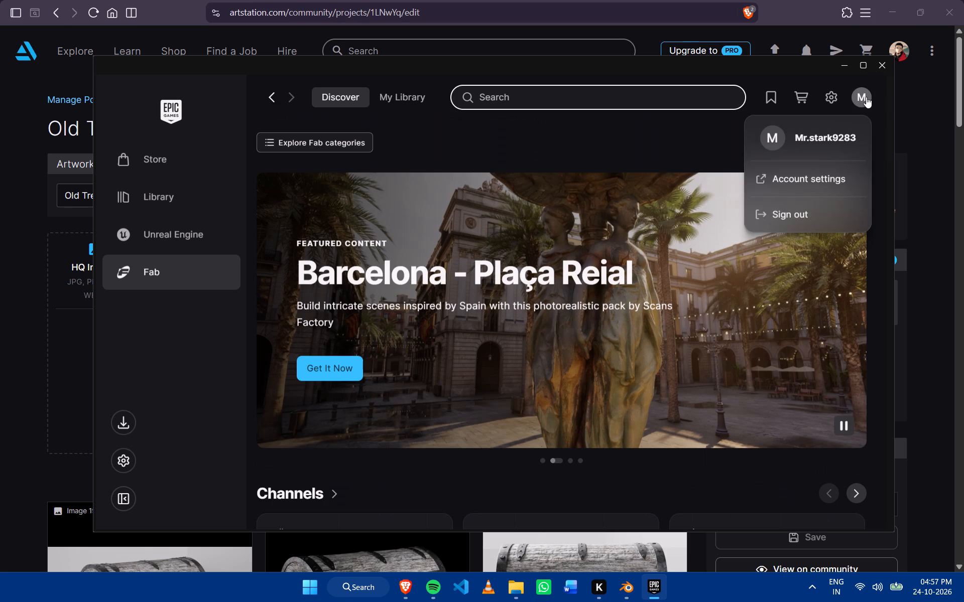
left_click(866, 97)
left_click_drag(591, 166, 641, 147)
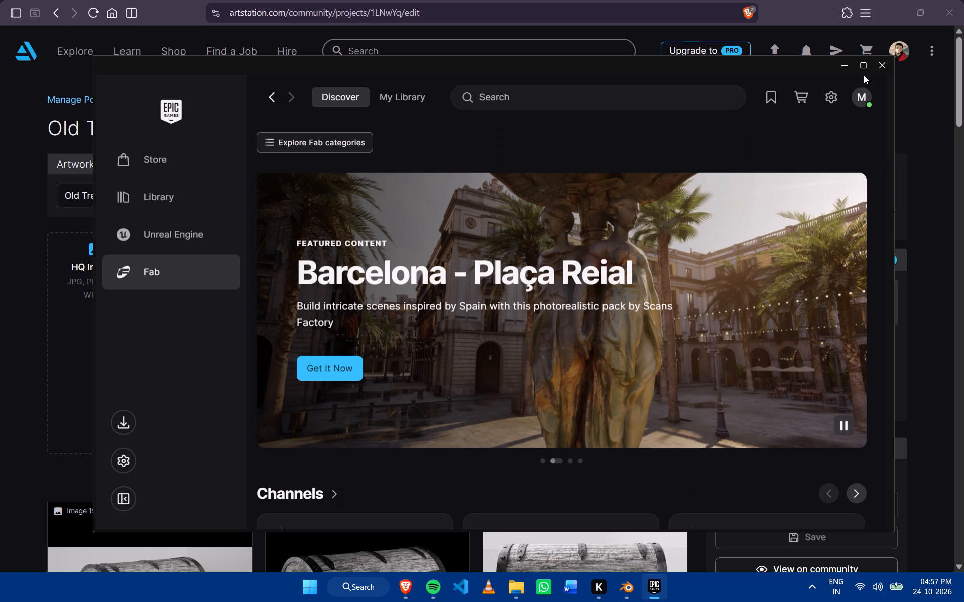
left_click(847, 66)
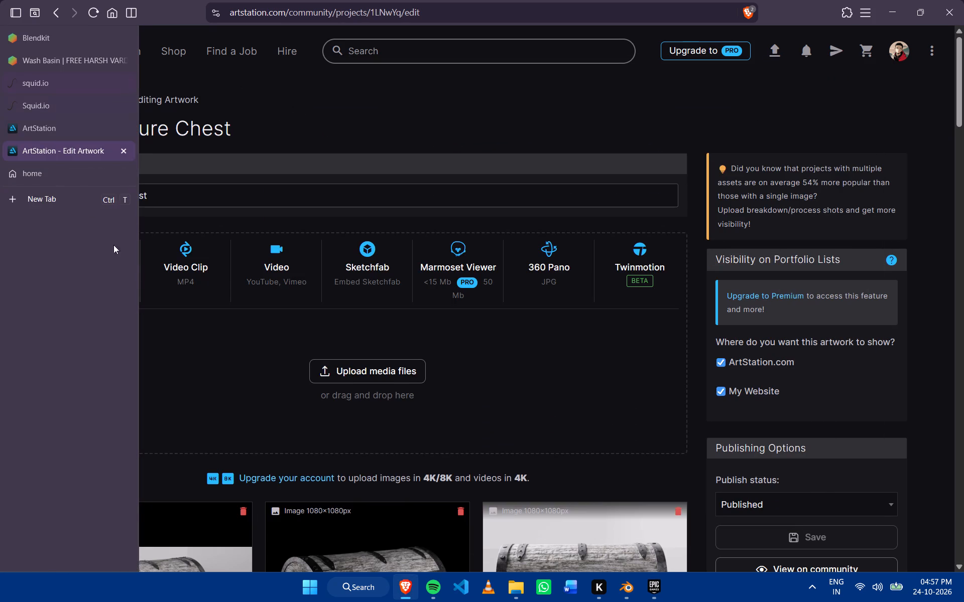
Switch back to the Epic Games Launcher and examine Fab's top categories, recent releases and account options.
left_click(654, 586)
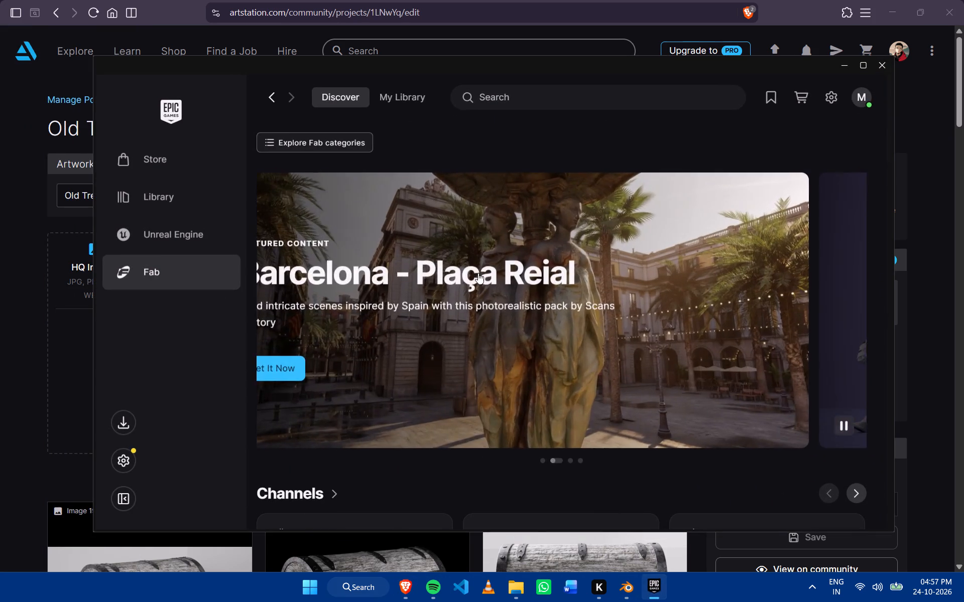
scroll(461, 162, "down", 7)
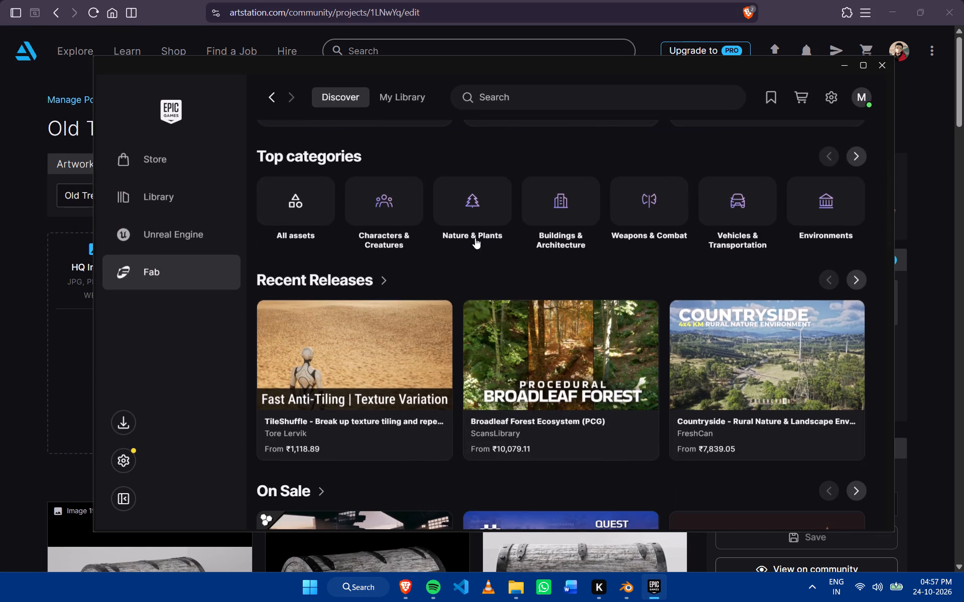
scroll(502, 300, "down", 5)
scroll(725, 230, "up", 8)
left_click(867, 95)
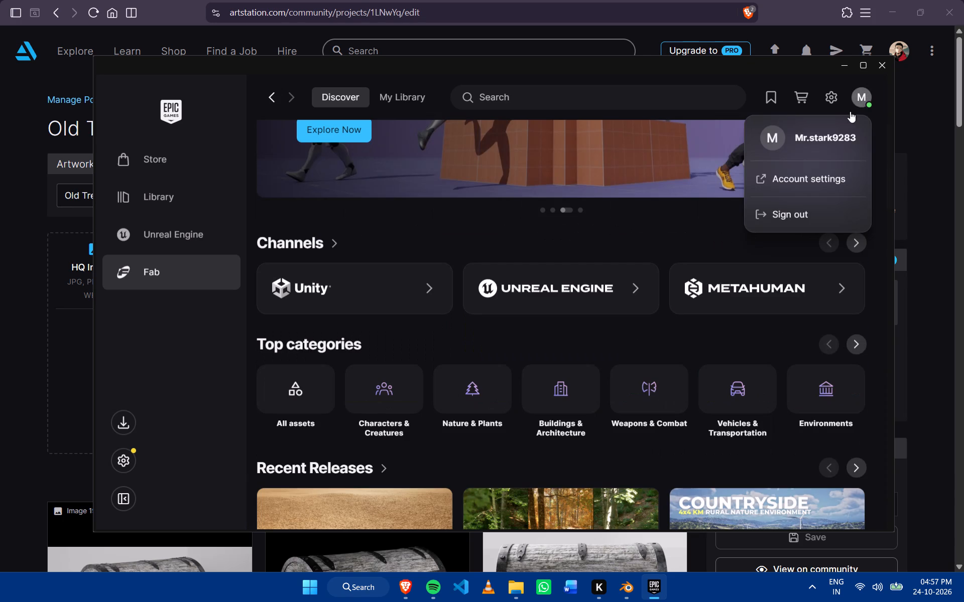
Check the export target option in the Fab settings, close them unchanged, and return to the browser.
left_click(832, 97)
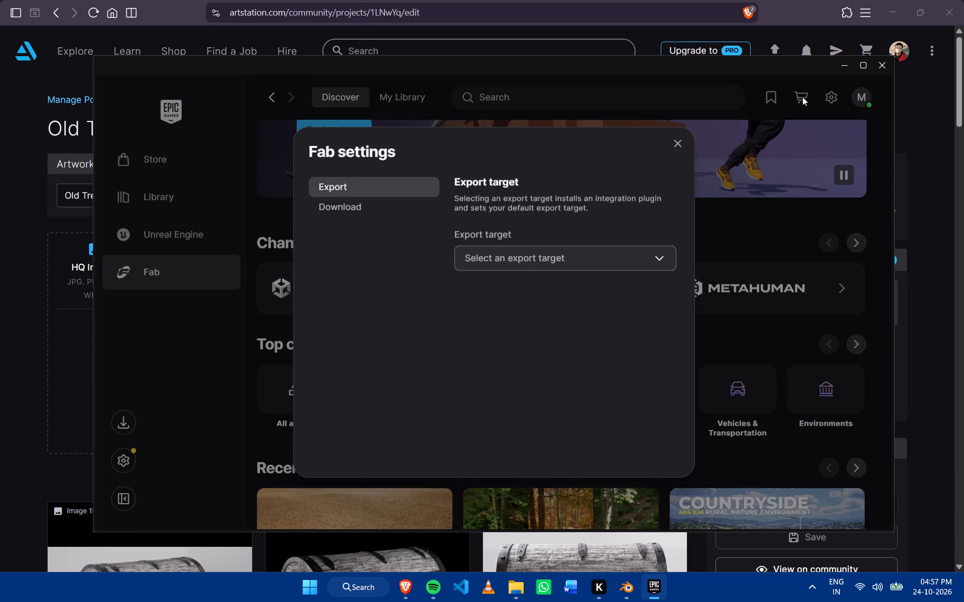
left_click(677, 145)
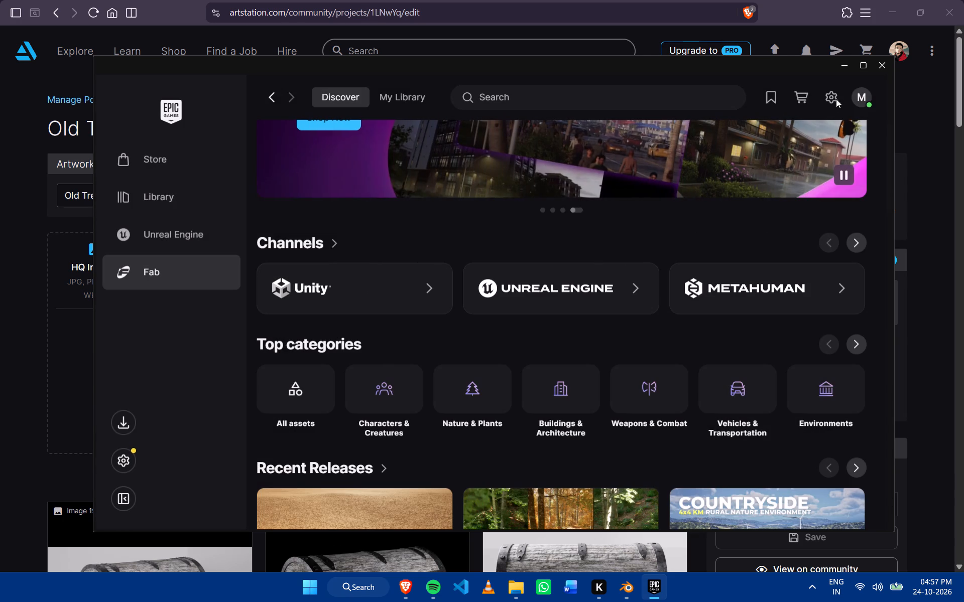
left_click(841, 65)
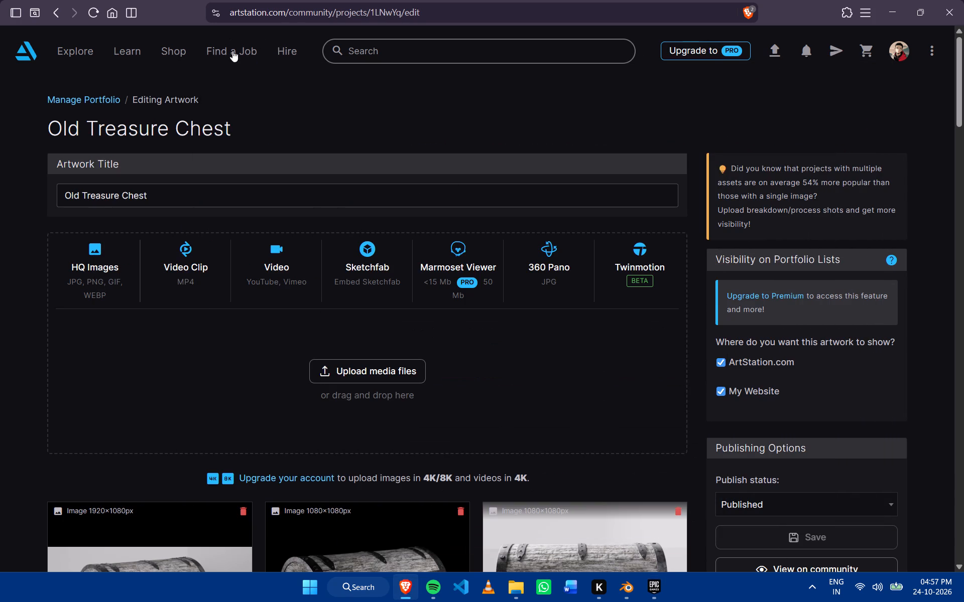
Search the web for sketchfab from the home page and open the official Sketchfab website.
left_click(72, 181)
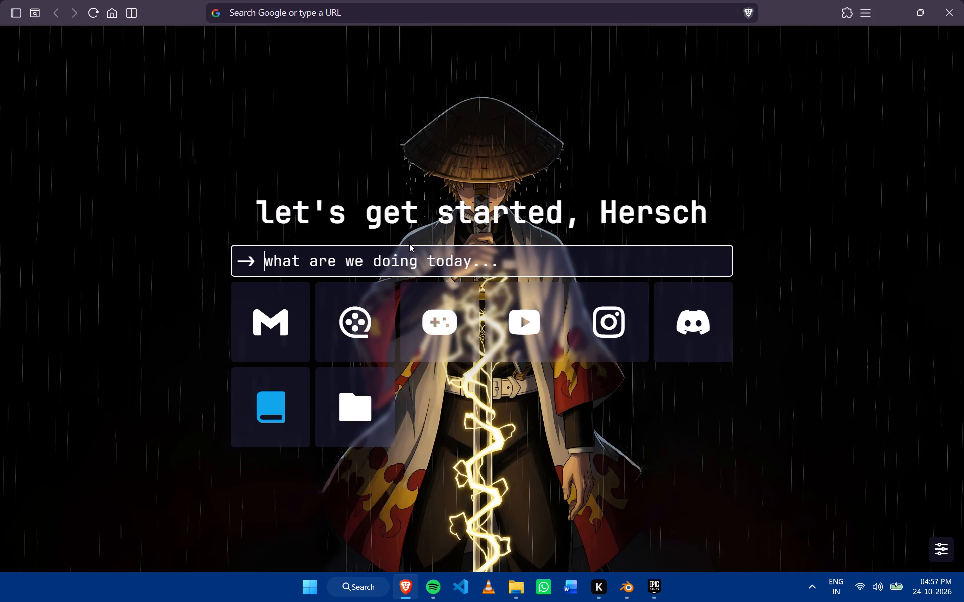
type("sketchfab")
key("Return")
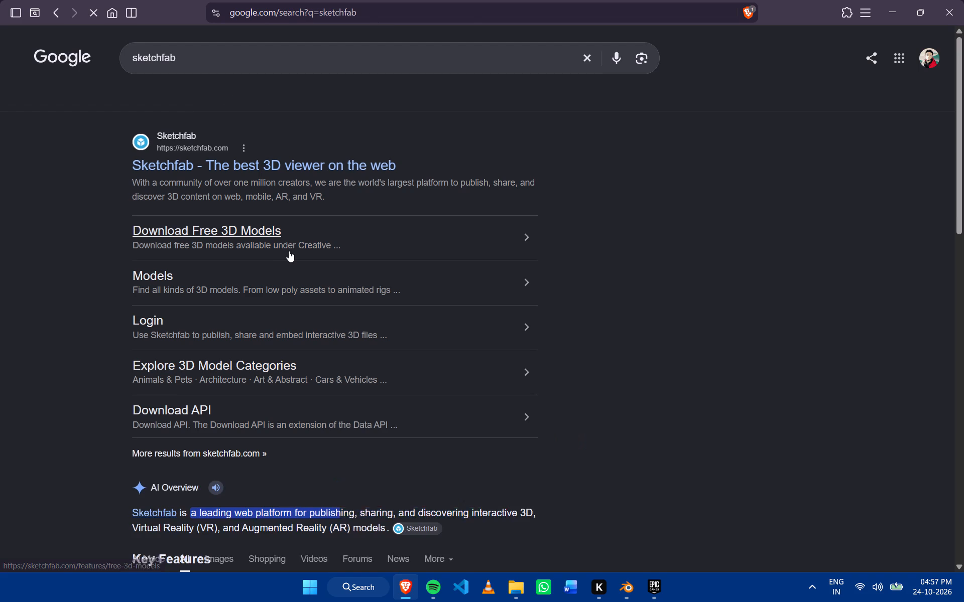
left_click(303, 168)
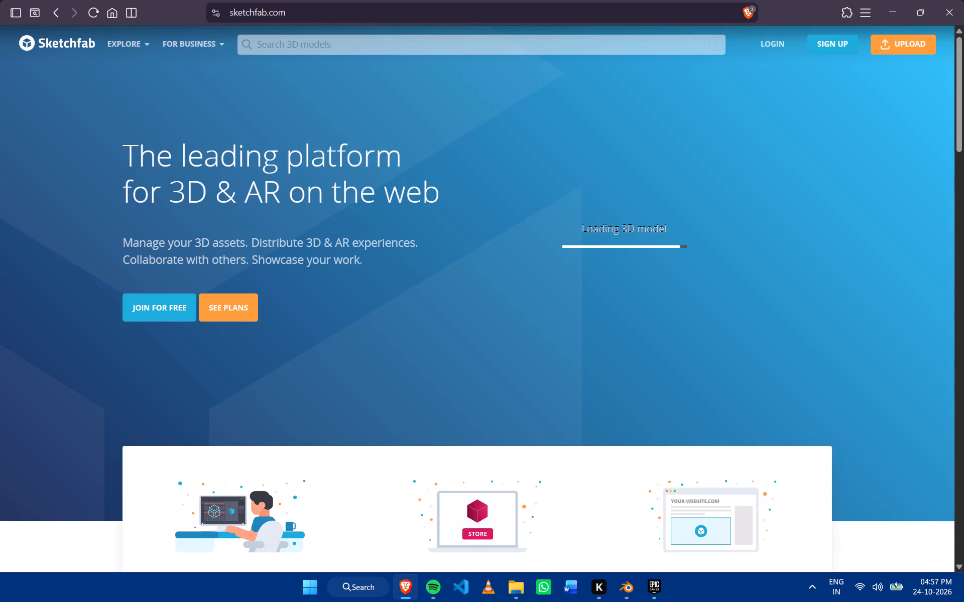
Open the Sketchfab sign-up form from the invitation to join 3D creators and showcase work.
scroll(670, 249, "down", 5)
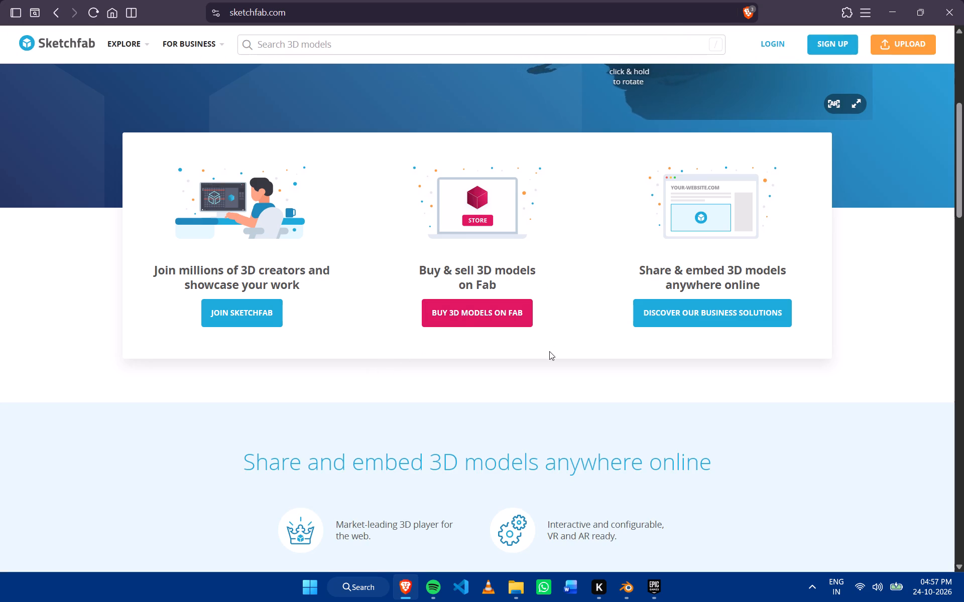
left_click(242, 317)
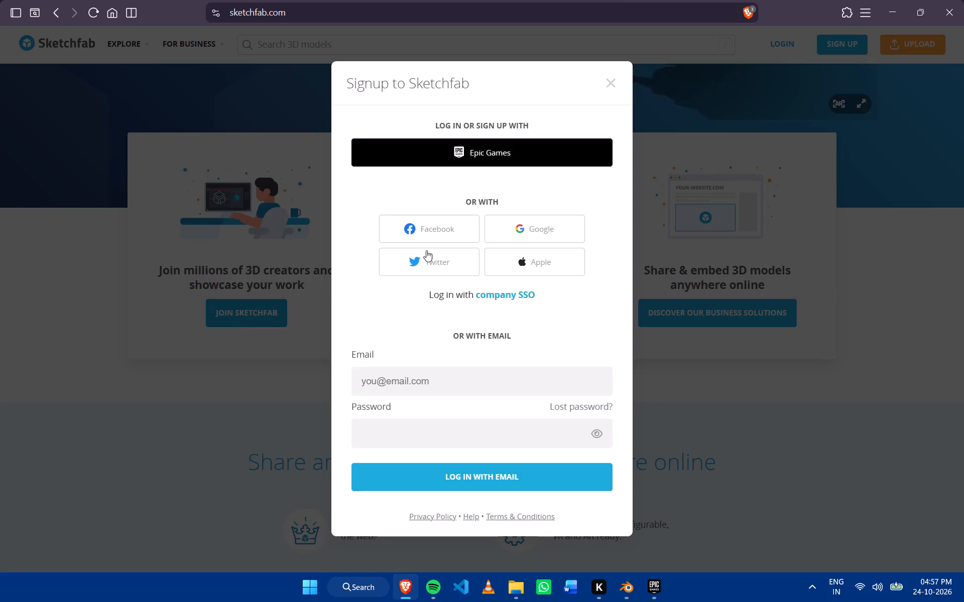
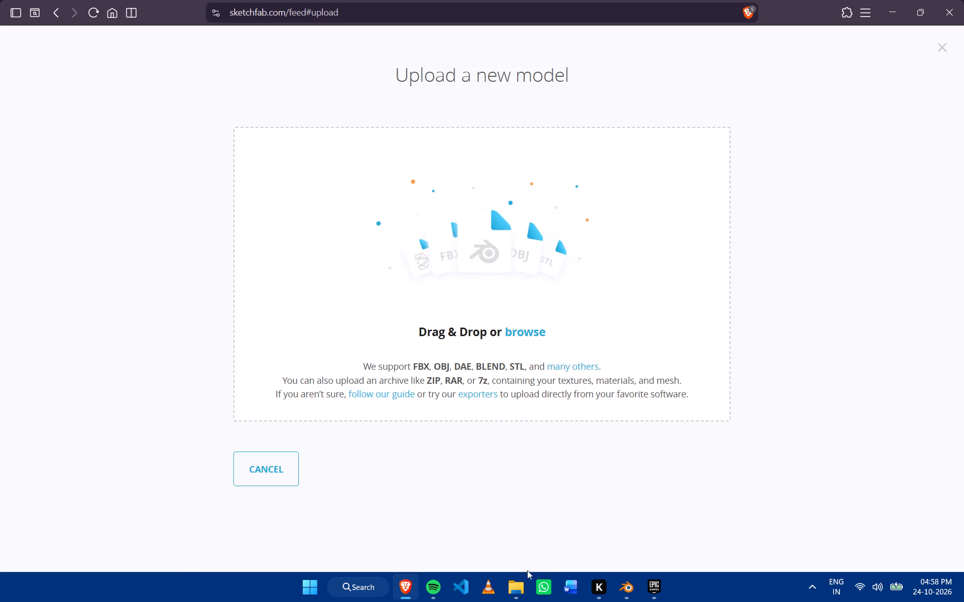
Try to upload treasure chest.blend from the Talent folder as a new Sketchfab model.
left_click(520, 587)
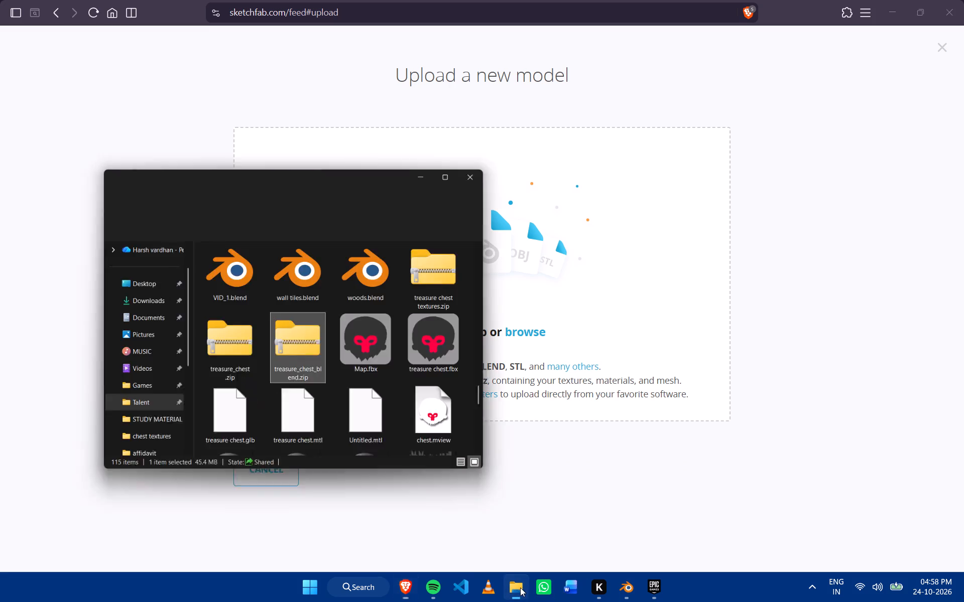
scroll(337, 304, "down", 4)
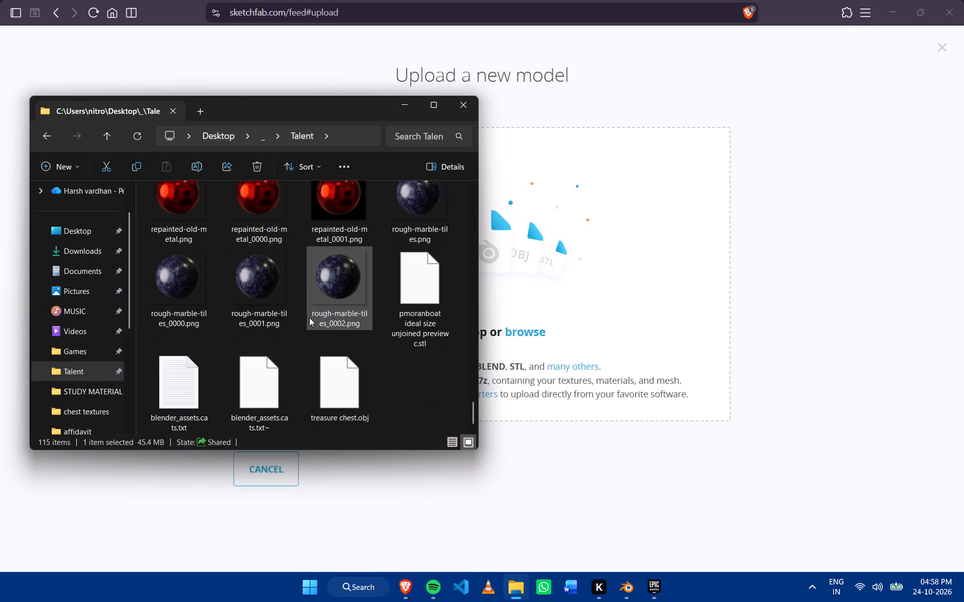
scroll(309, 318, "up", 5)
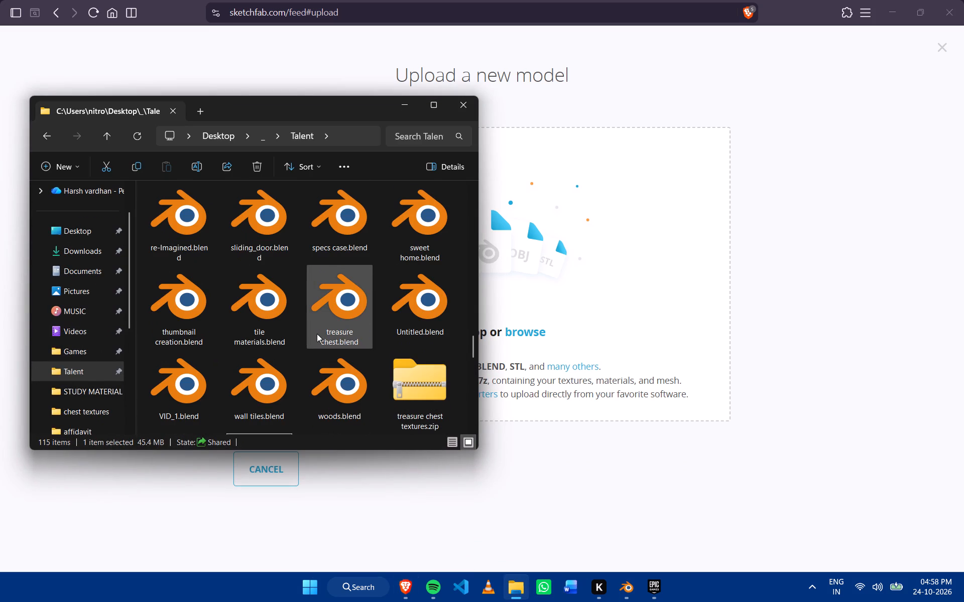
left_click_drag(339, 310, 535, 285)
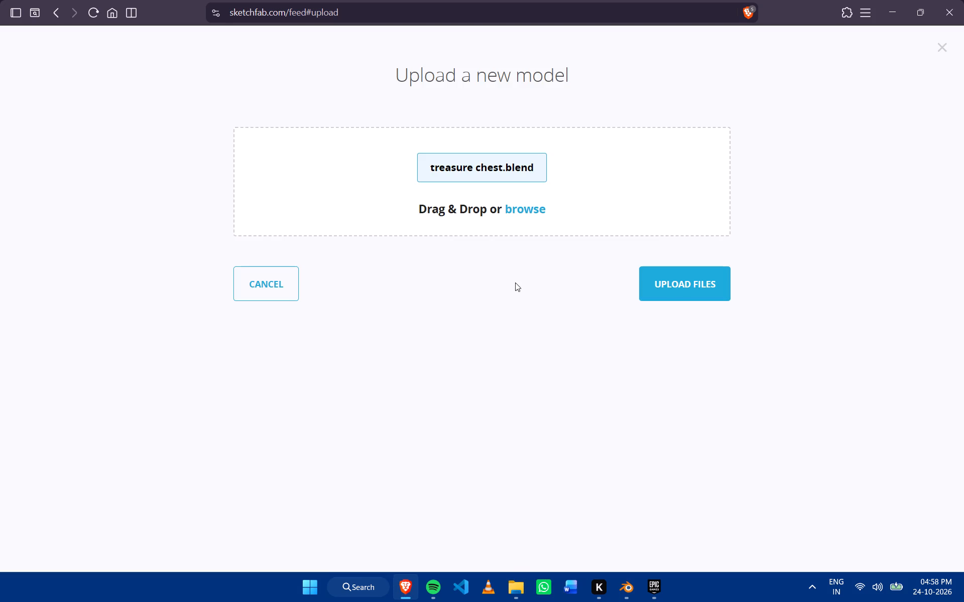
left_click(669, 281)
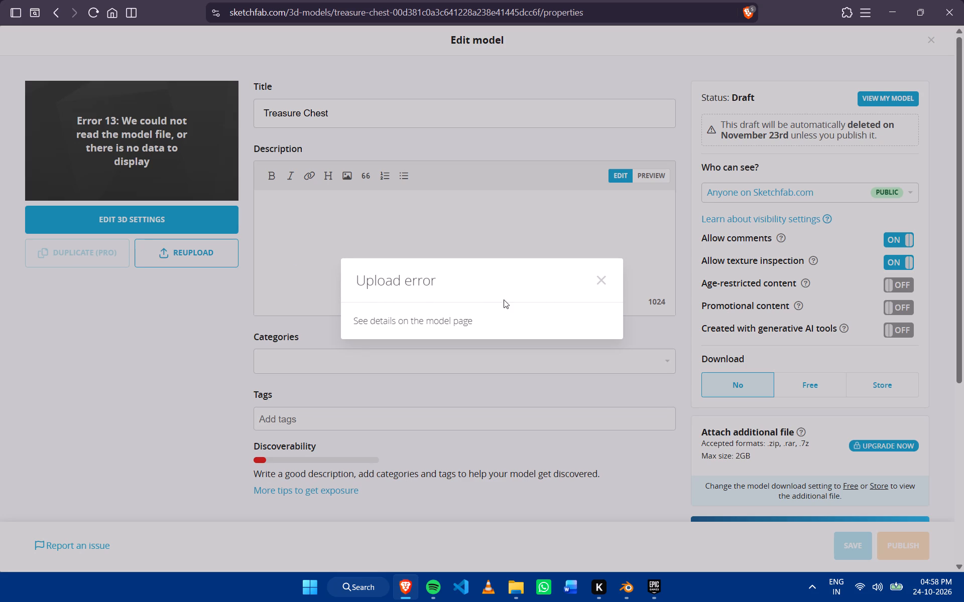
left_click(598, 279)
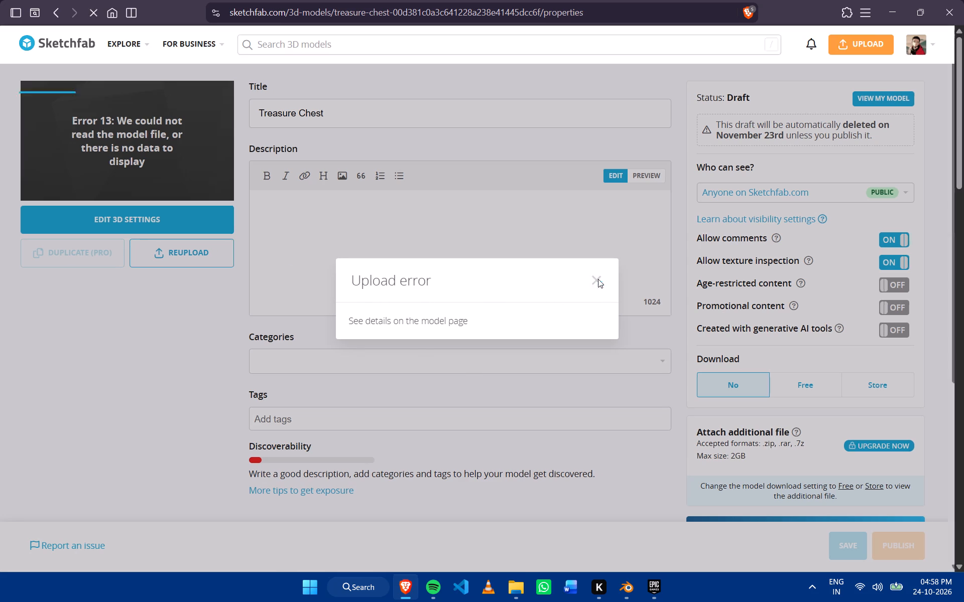
Start another model upload and upload treasure chest.glb from the Talent folder.
scroll(512, 235, "up", 2)
left_click(868, 48)
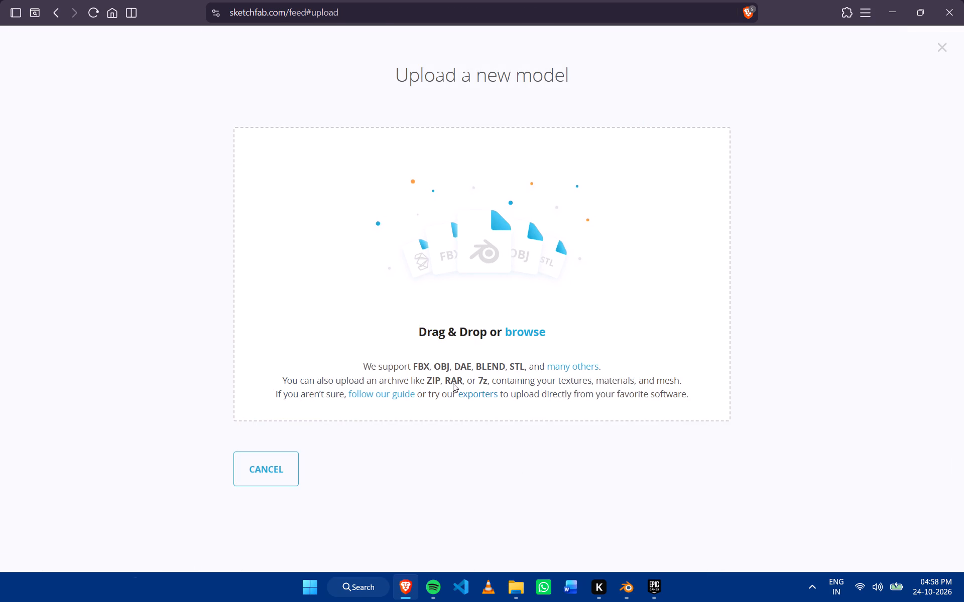
left_click(520, 588)
scroll(294, 325, "down", 9)
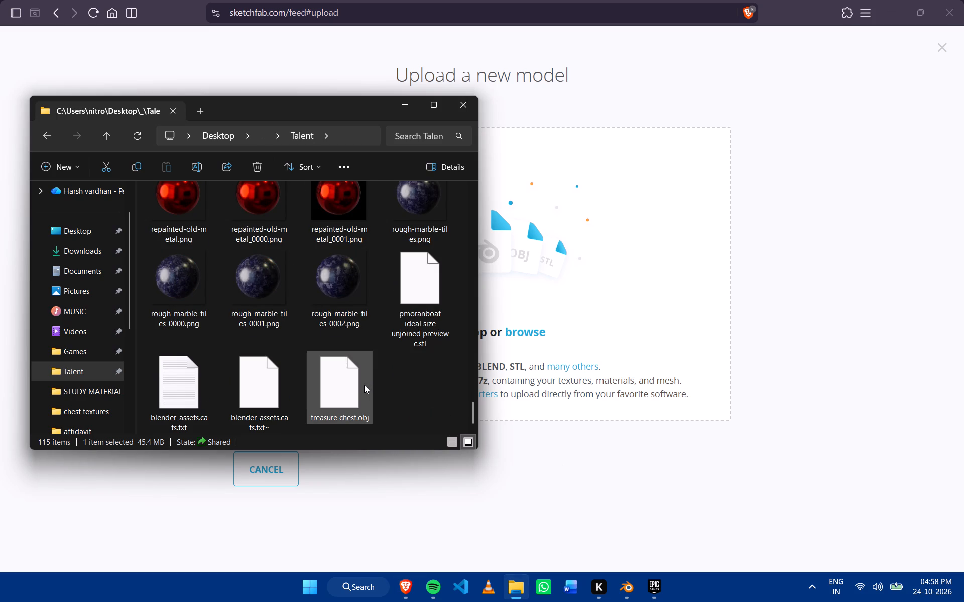
scroll(349, 359, "up", 3)
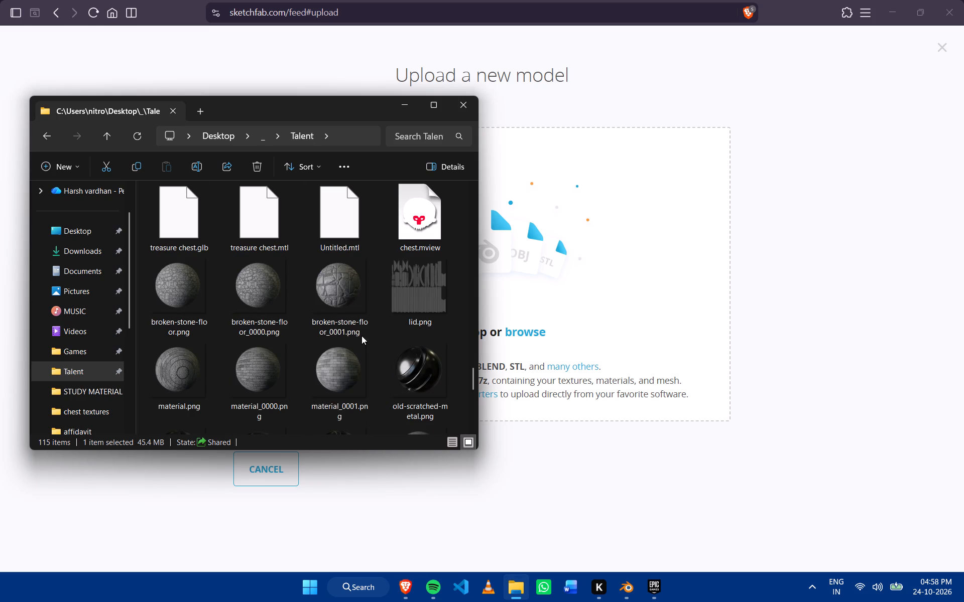
left_click_drag(178, 224, 534, 260)
left_click(665, 282)
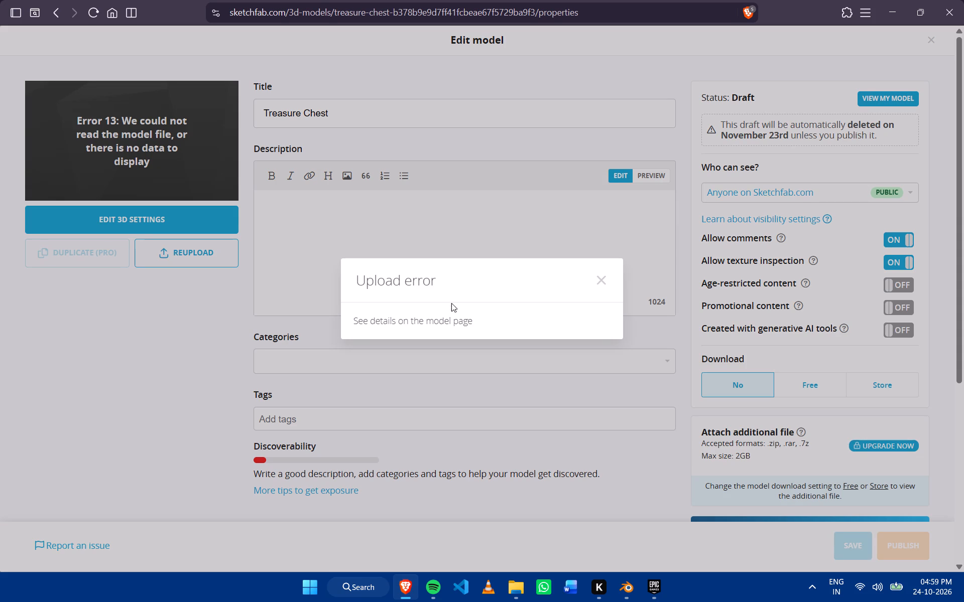
Check the processing status of the new treasure chest upload on its model page, in the uploads list and on its edit page.
left_click(448, 325)
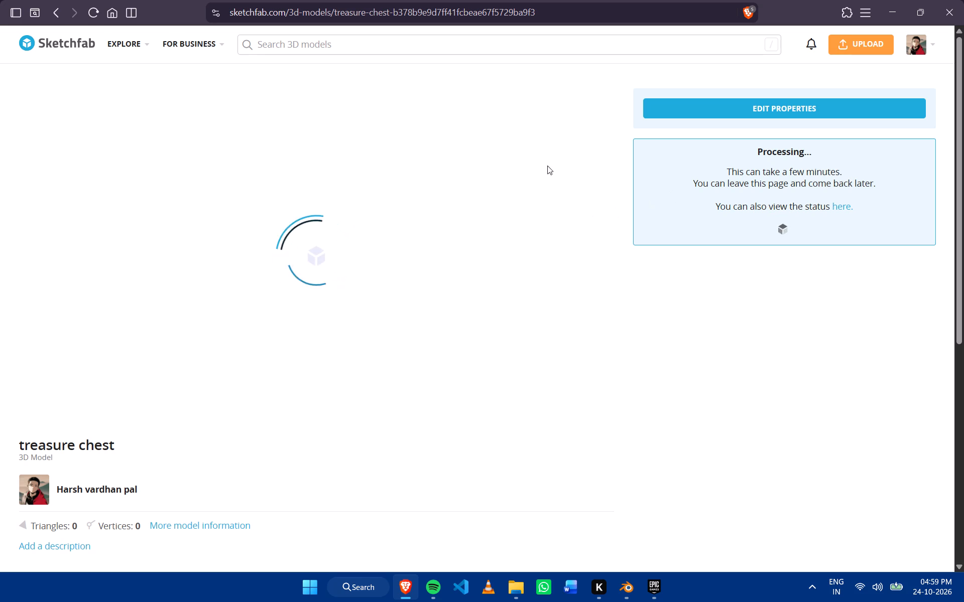
scroll(525, 195, "down", 2)
scroll(492, 311, "up", 3)
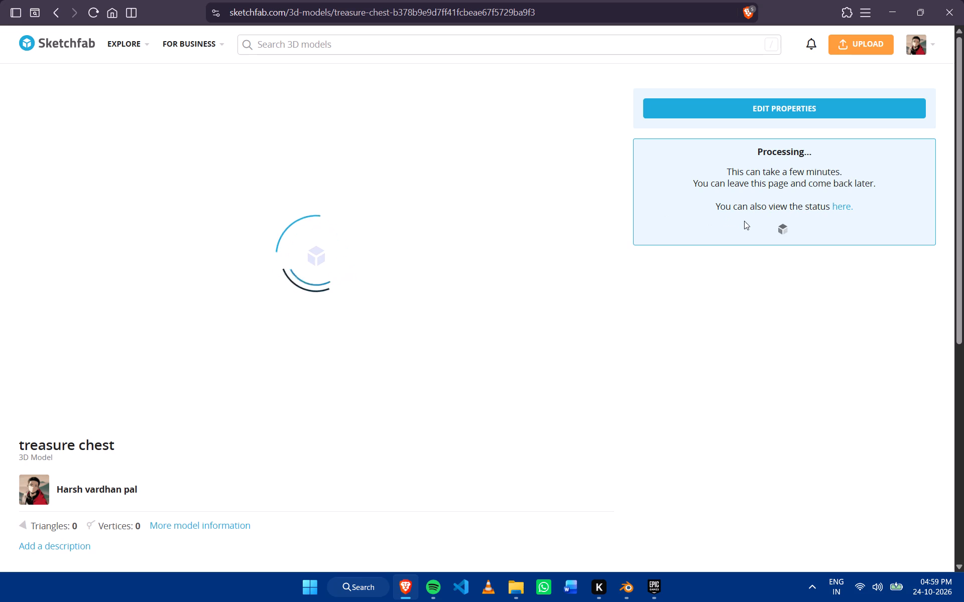
left_click(839, 204)
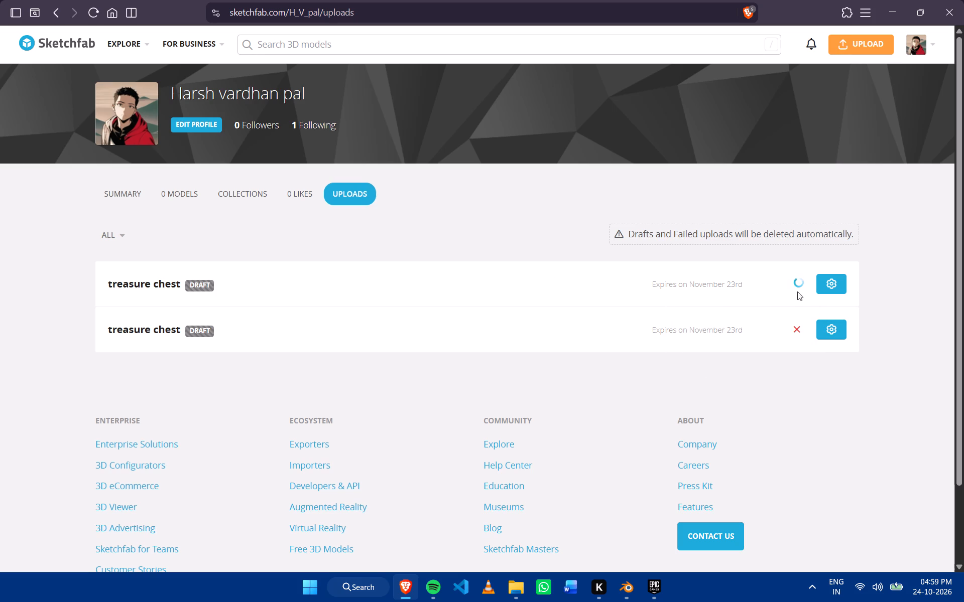
left_click(56, 12)
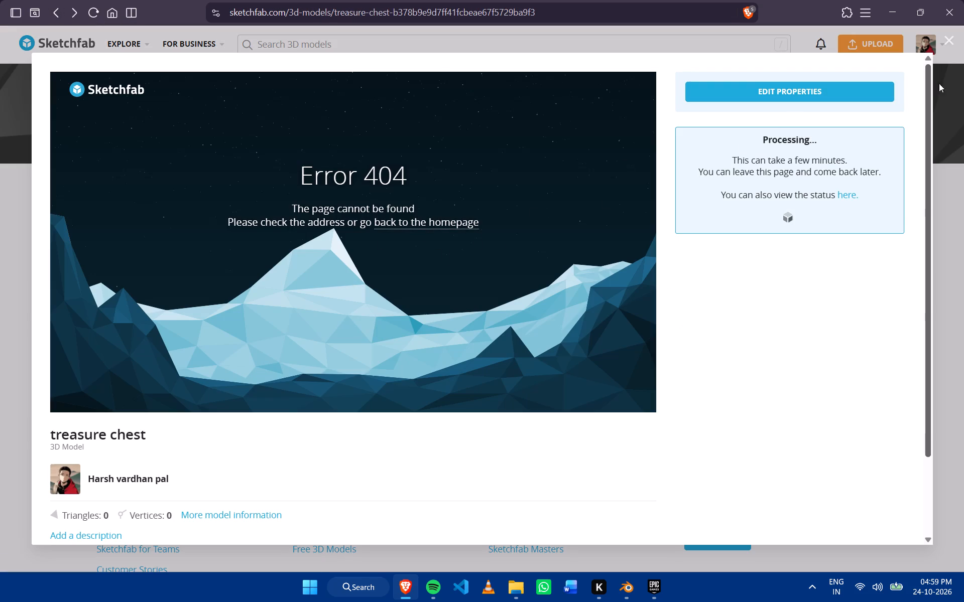
left_click(949, 38)
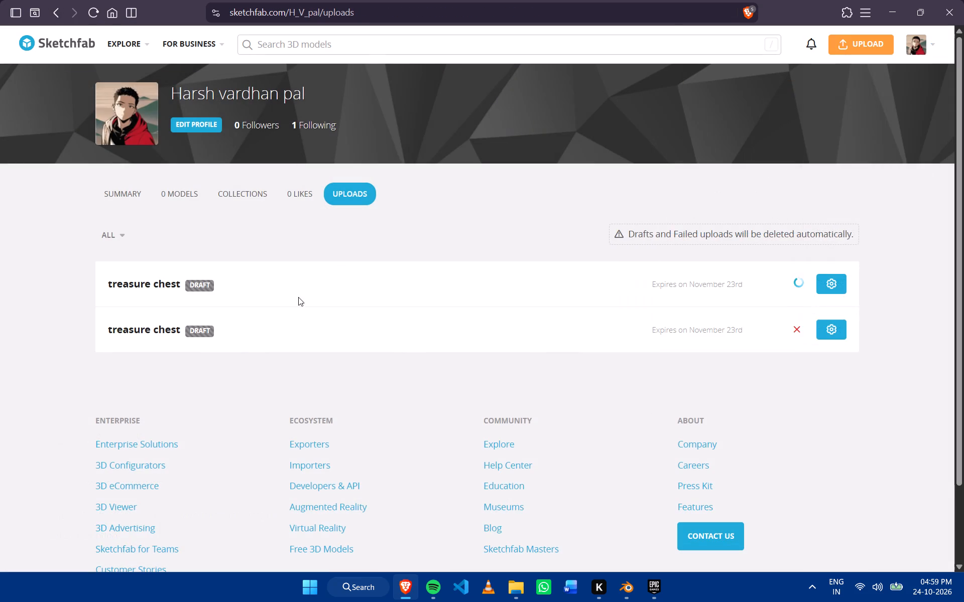
left_click(54, 14)
left_click(54, 14)
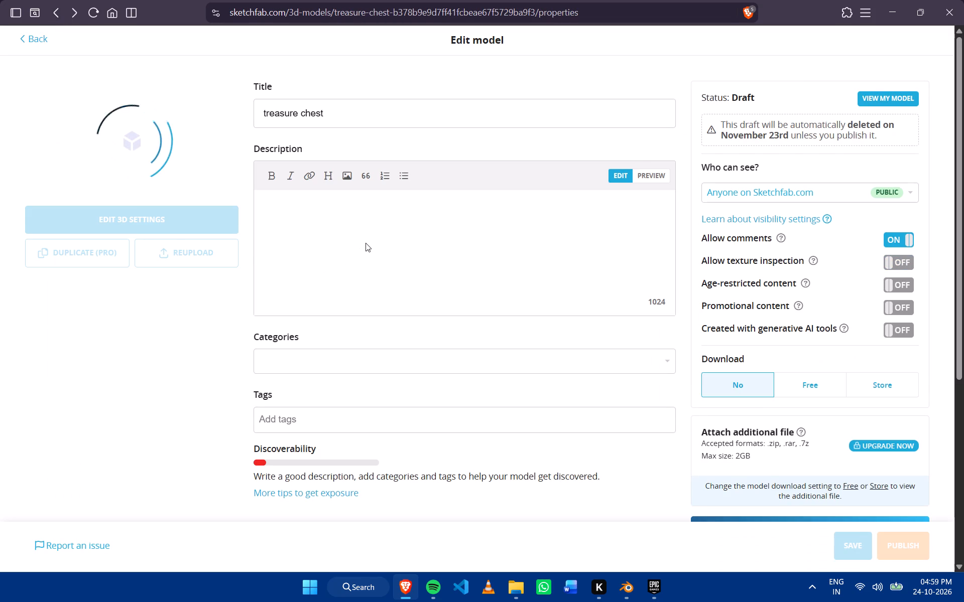
scroll(367, 243, "up", 3)
scroll(319, 278, "up", 3)
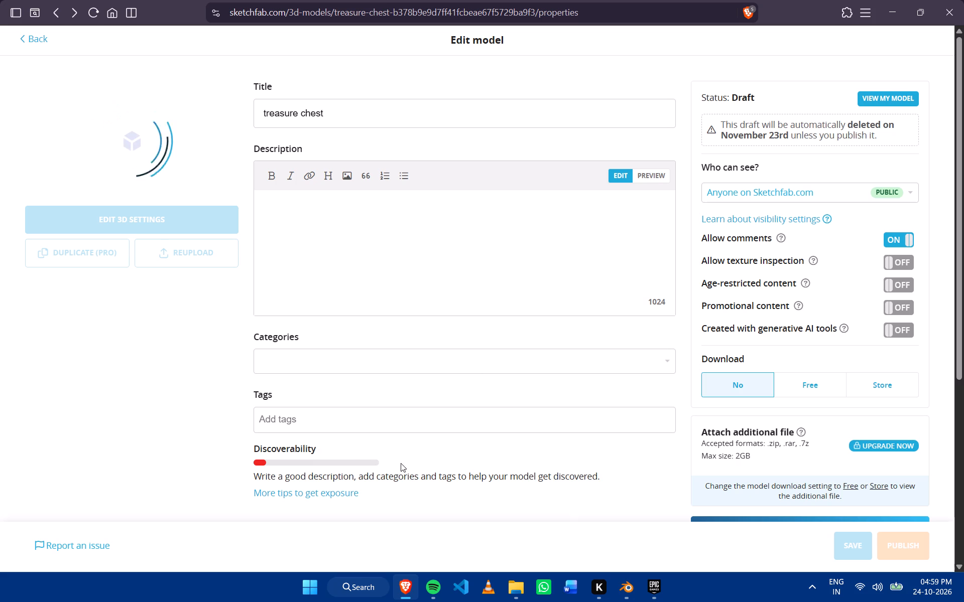
scroll(379, 458, "down", 2)
scroll(440, 352, "up", 4)
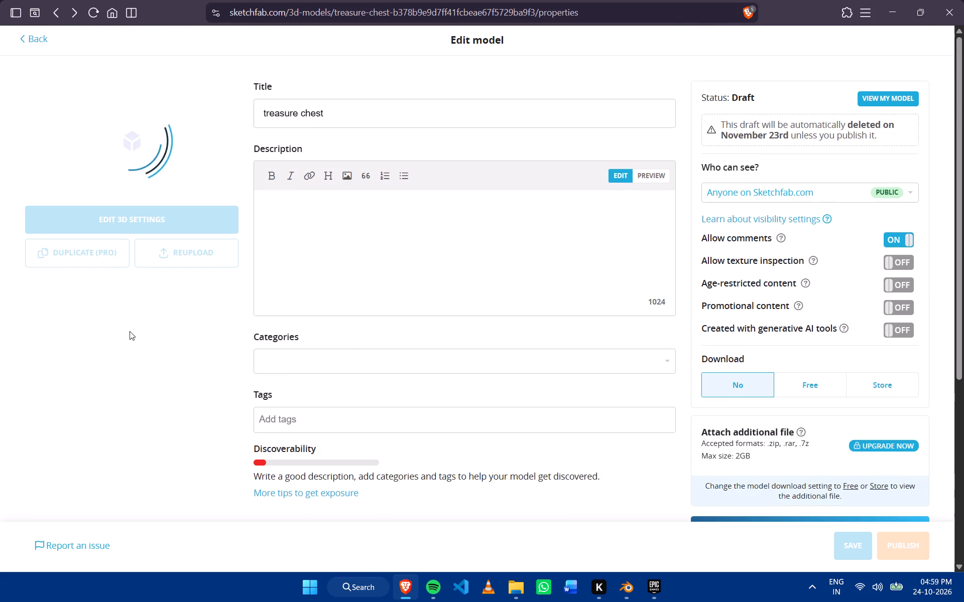
left_click(38, 36)
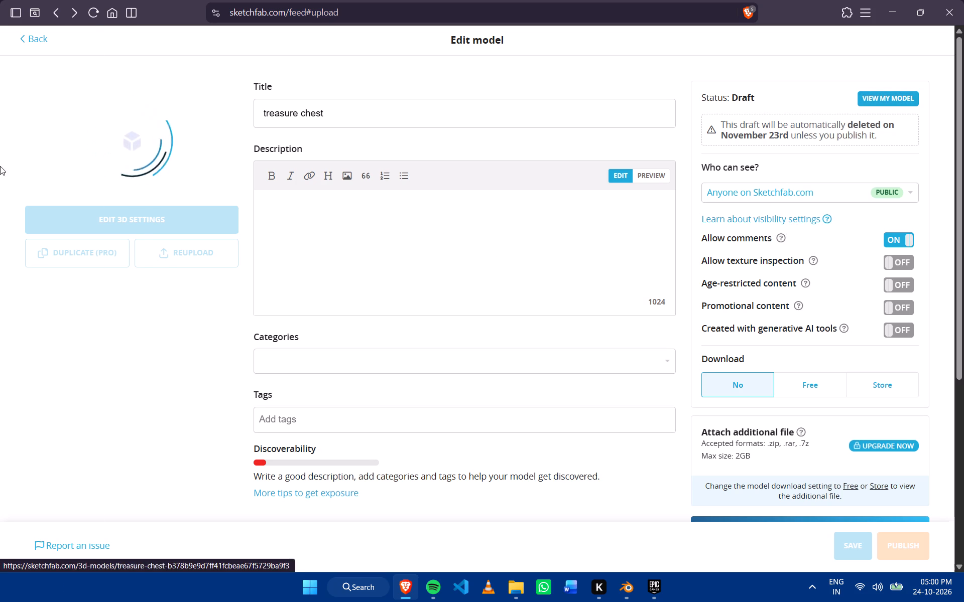
Open the uploaded treasure chest's model page and examine the textured chest from the front, sides, back and underside.
left_click(878, 94)
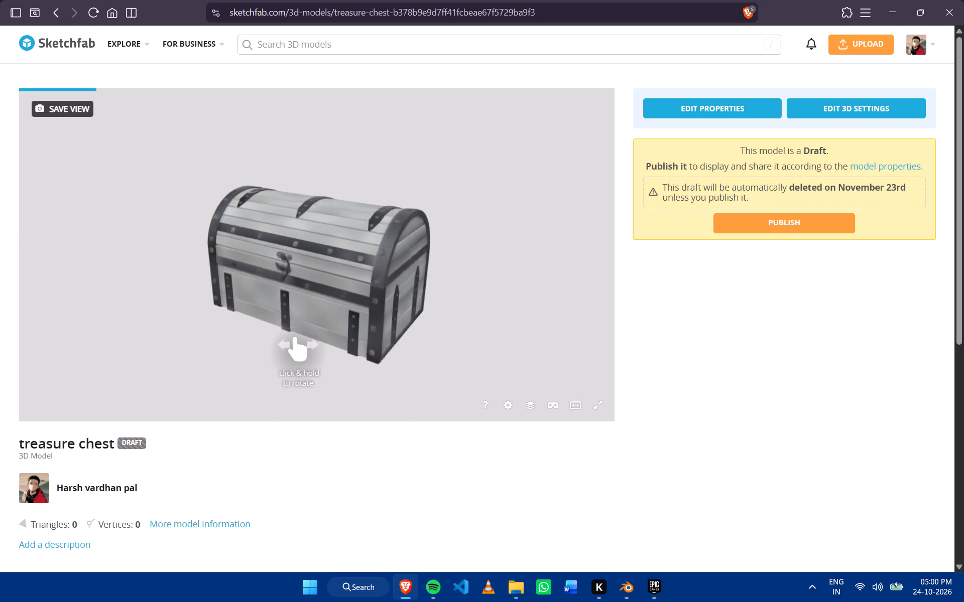
left_click_drag(399, 289, 281, 265)
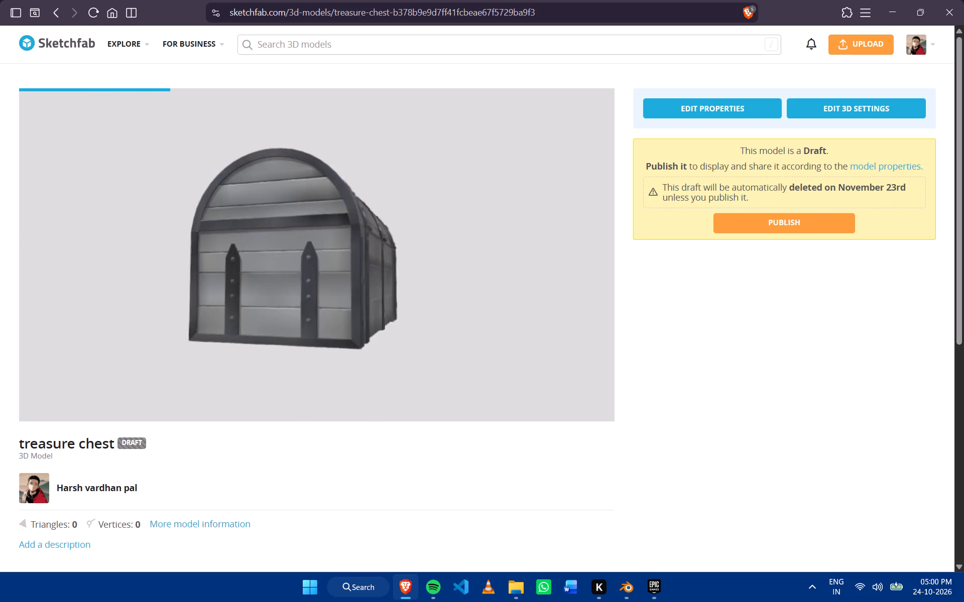
left_click_drag(267, 298, 458, 310)
left_click_drag(315, 295, 456, 306)
left_click_drag(297, 283, 420, 291)
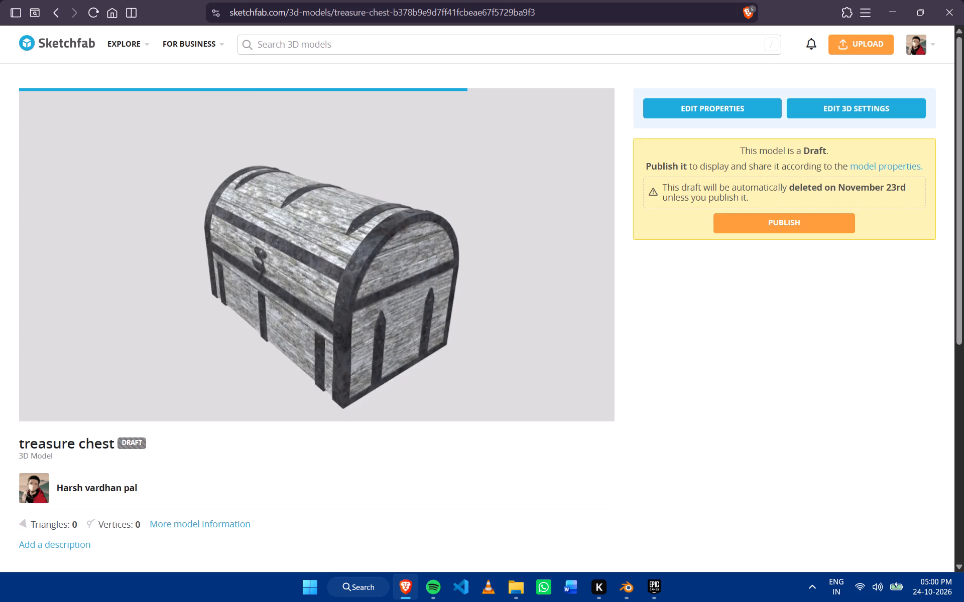
left_click_drag(288, 293, 426, 274)
left_click_drag(296, 295, 373, 292)
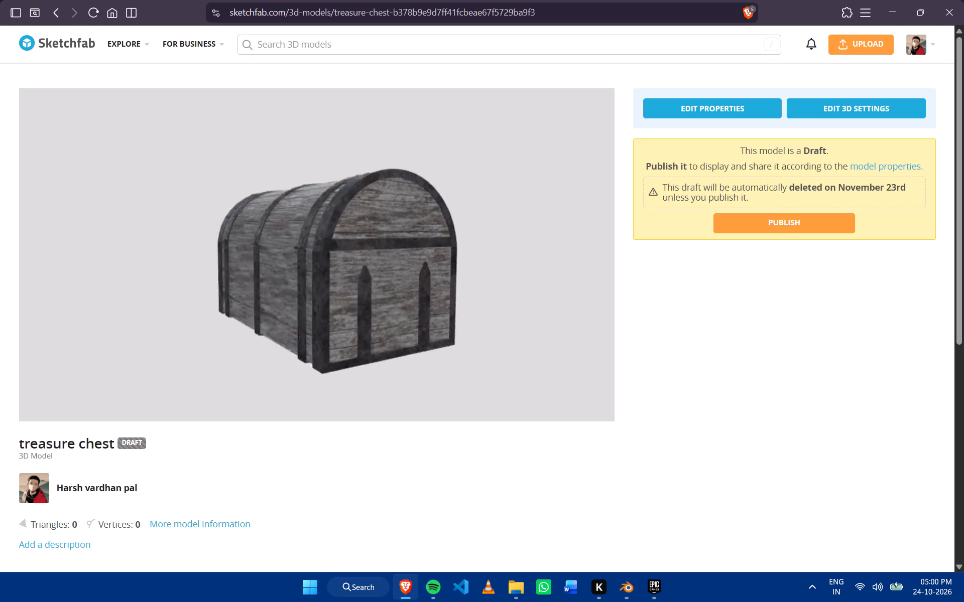
left_click_drag(373, 292, 235, 291)
left_click_drag(373, 287, 316, 274)
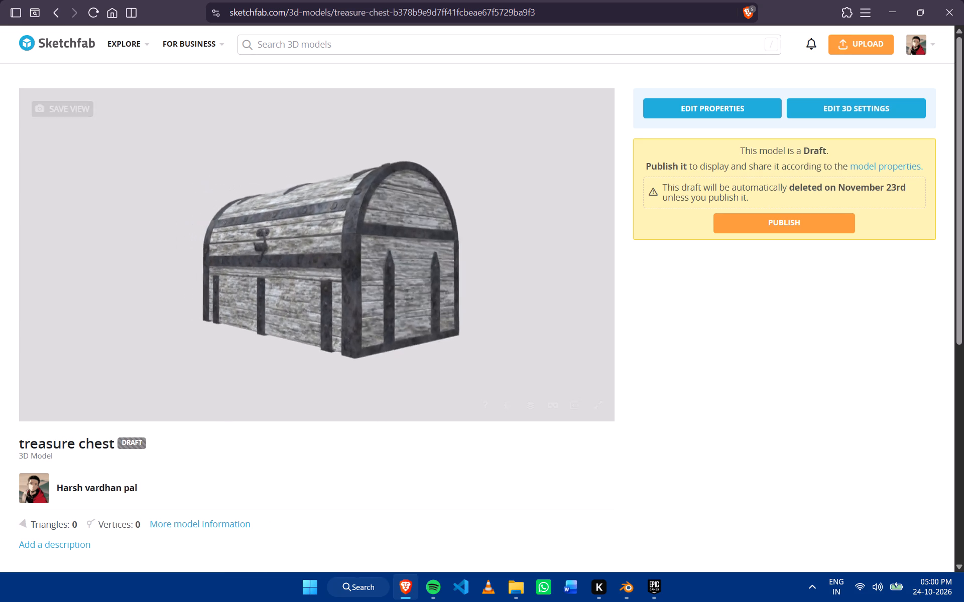
left_click_drag(316, 274, 307, 306)
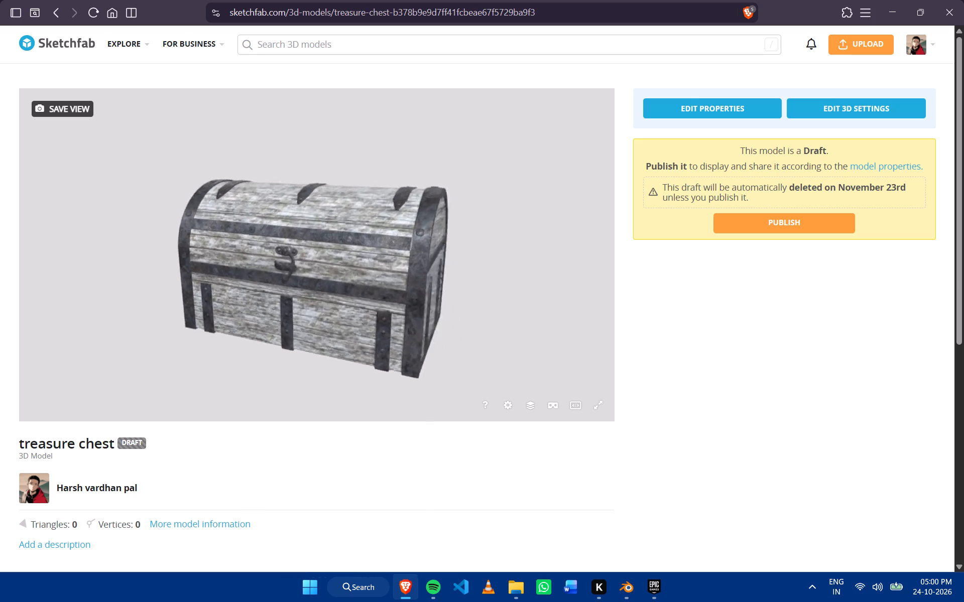
left_click_drag(307, 306, 264, 292)
left_click_drag(291, 267, 390, 238)
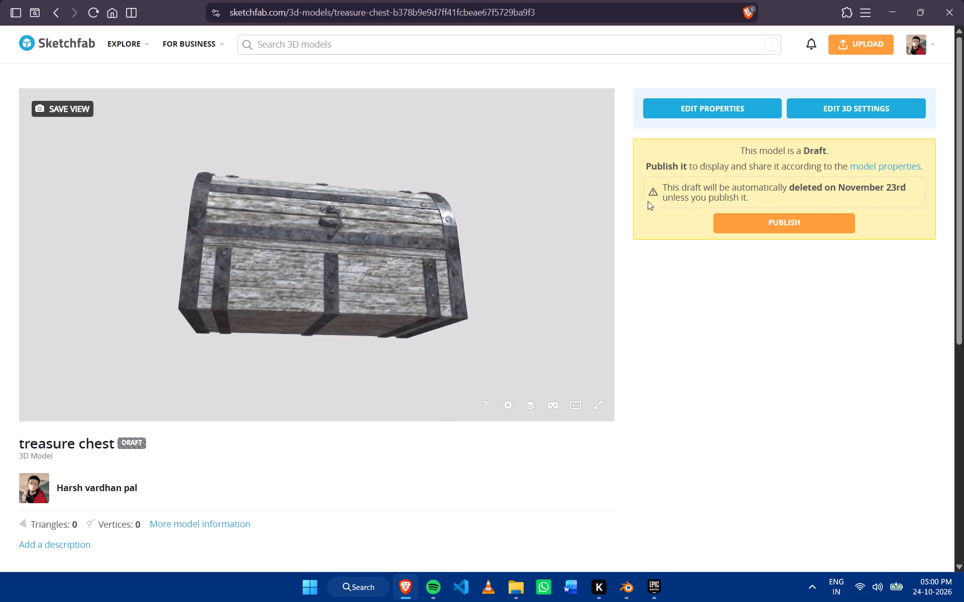
Publish the treasure chest draft and go to its published model page.
left_click(784, 222)
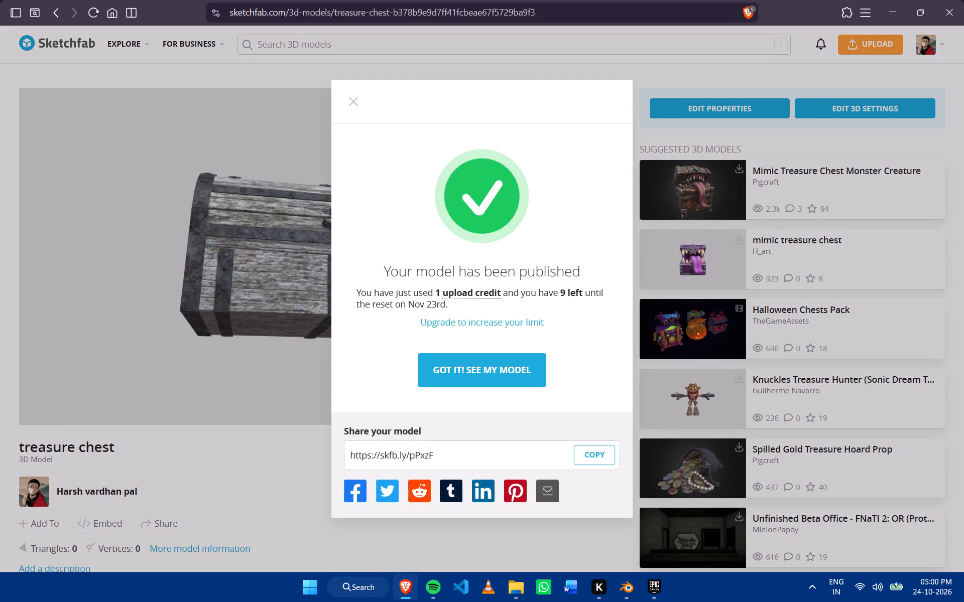
left_click(482, 373)
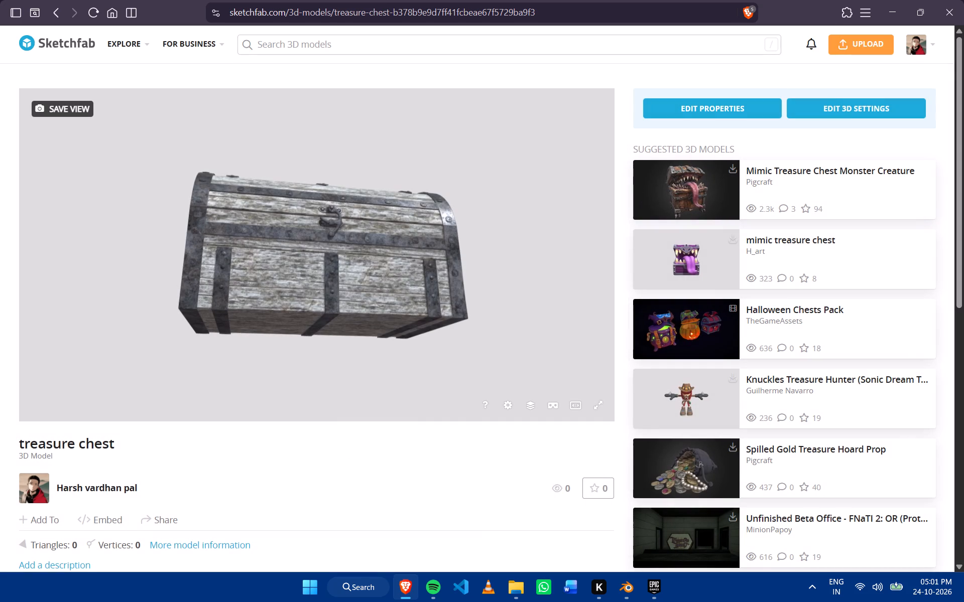
Open the published treasure chest's properties and load its 3D preview to examine the chest from several sides.
left_click(752, 108)
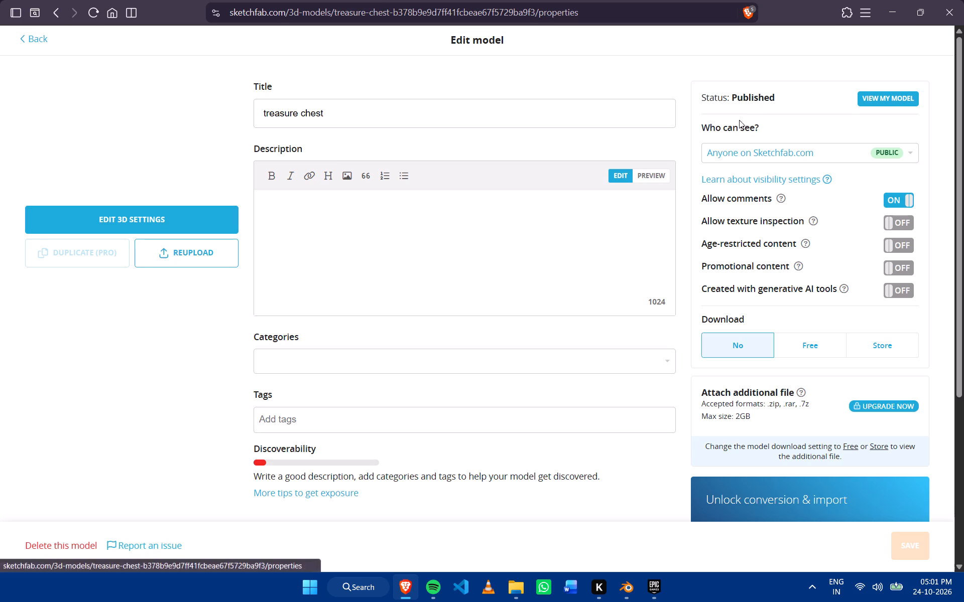
left_click(144, 147)
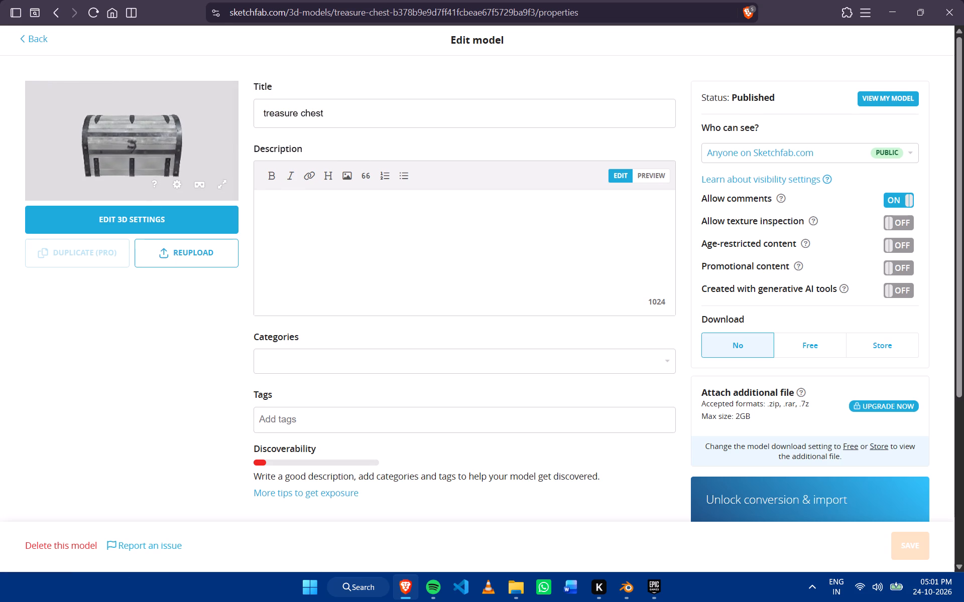
left_click_drag(101, 146, 193, 151)
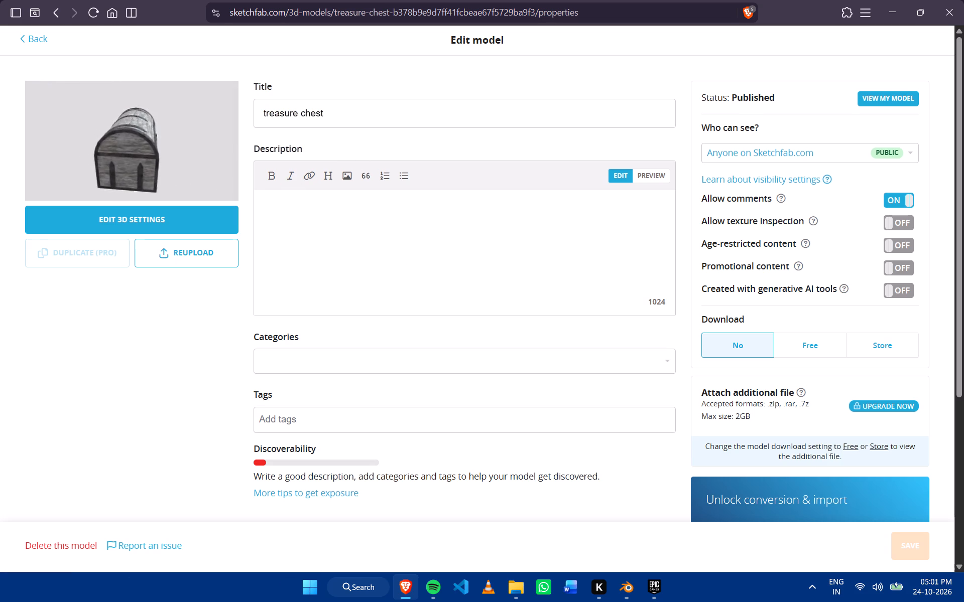
left_click_drag(119, 151, 205, 147)
left_click_drag(123, 145, 241, 155)
Begin the model description with the text "this is a game ready treasure chest with".
left_click(396, 213)
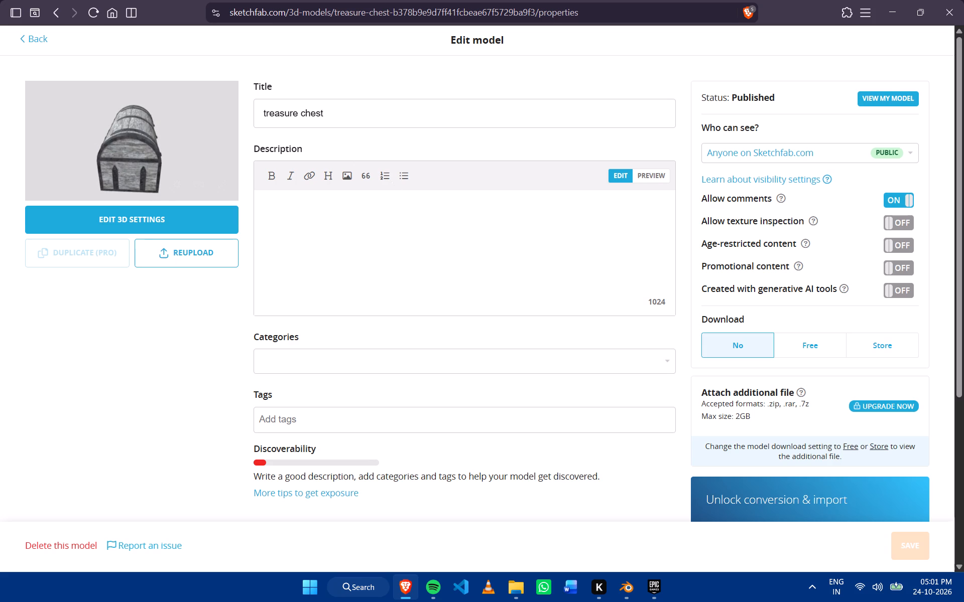
type("this i")
key("BackSpace")
type("is agame")
key("space")
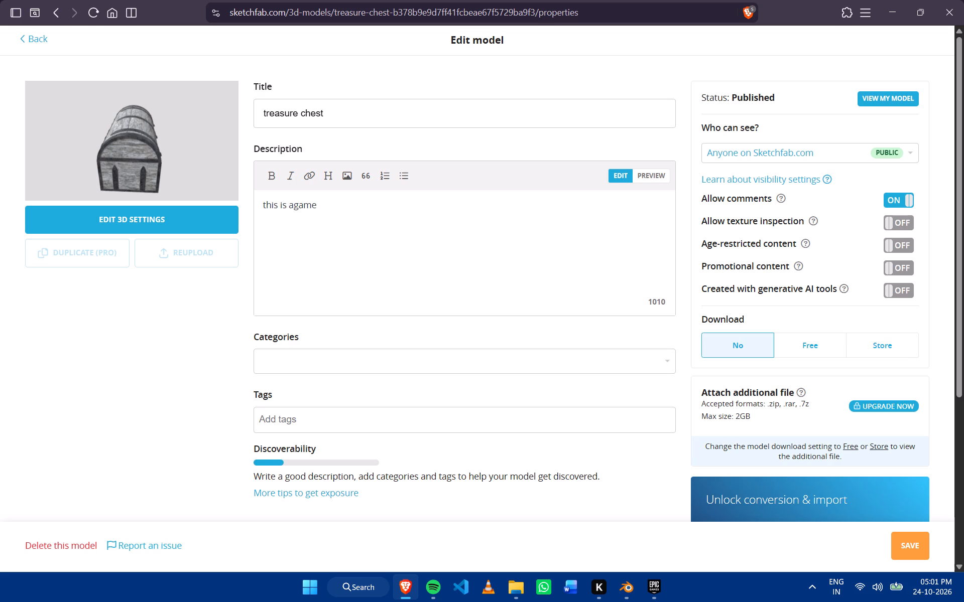
key("BackSpace")
key("BackSpace")
key("BackSpace")
key("BackSpace")
key("BackSpace")
key("space")
type("ga,e")
key("BackSpace")
key("BackSpace")
type("me ready tre")
type("sure")
key("space")
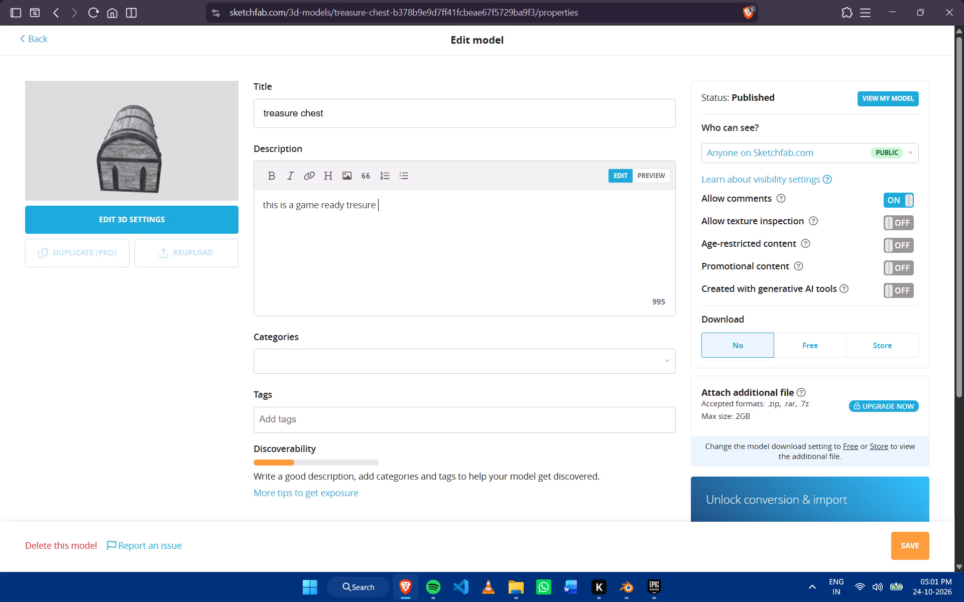
key("Left")
key("Left")
key("Left")
key("Left")
key("Left")
key("a")
key("Right")
key("Right")
key("Right")
key("Right")
key("Right")
key("Right")
key("Right")
key("Right")
key("Right")
key("Right")
type("chest with")
key("space")
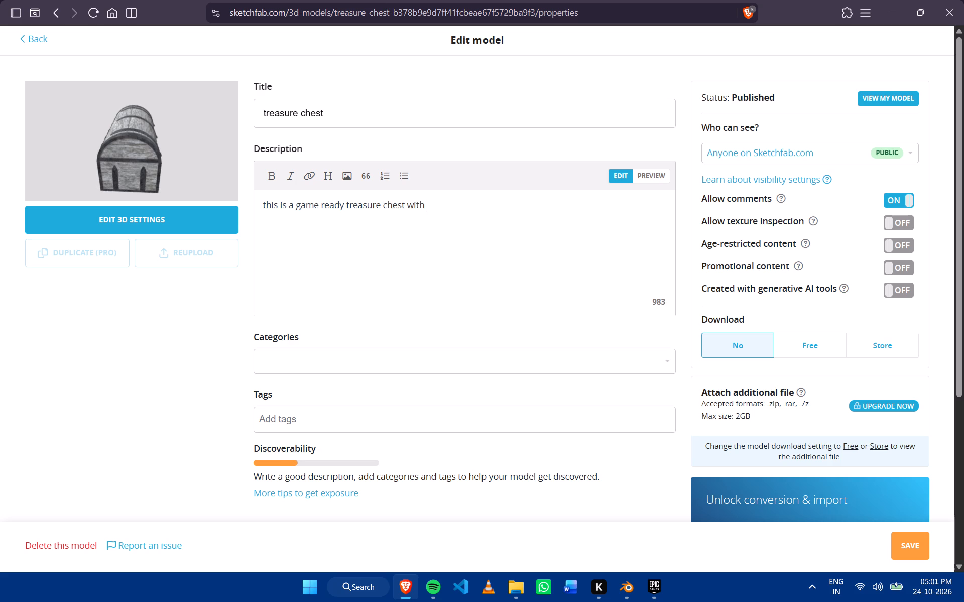
Add "real world scale" to the description on its own line below the opening phrase.
type("cor")
key("BackSpace")
key("BackSpace")
key("BackSpace")
type("real")
key("space")
type("world scale")
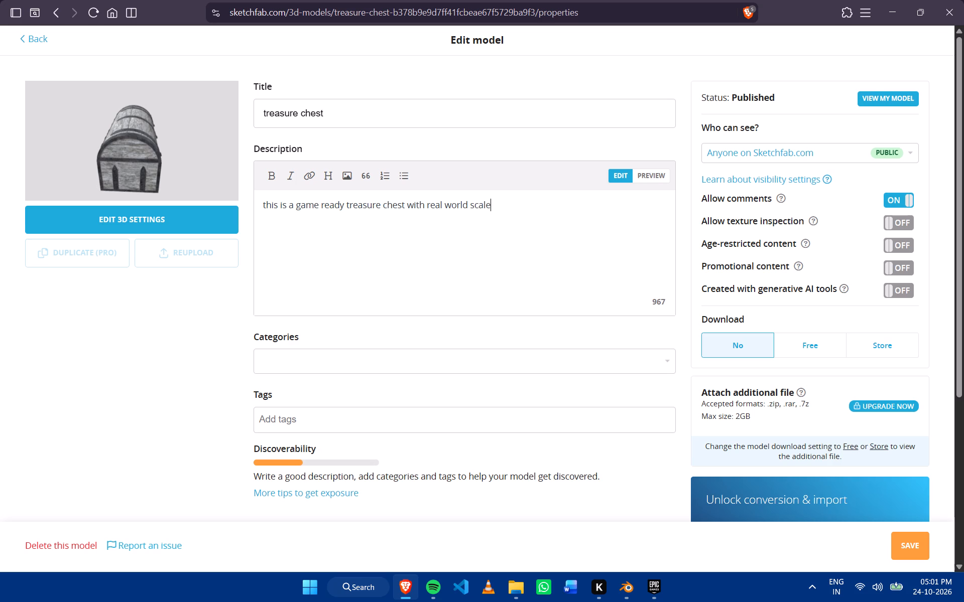
key("Left")
key("Left")
key("Left")
key("Left")
key("Left")
key("Left")
key("Left")
key("Left")
key("Left")
key("Left")
key("Left")
key("Left")
key("Left")
key("Left")
key("Left")
key("Left")
key("Left")
key("Return")
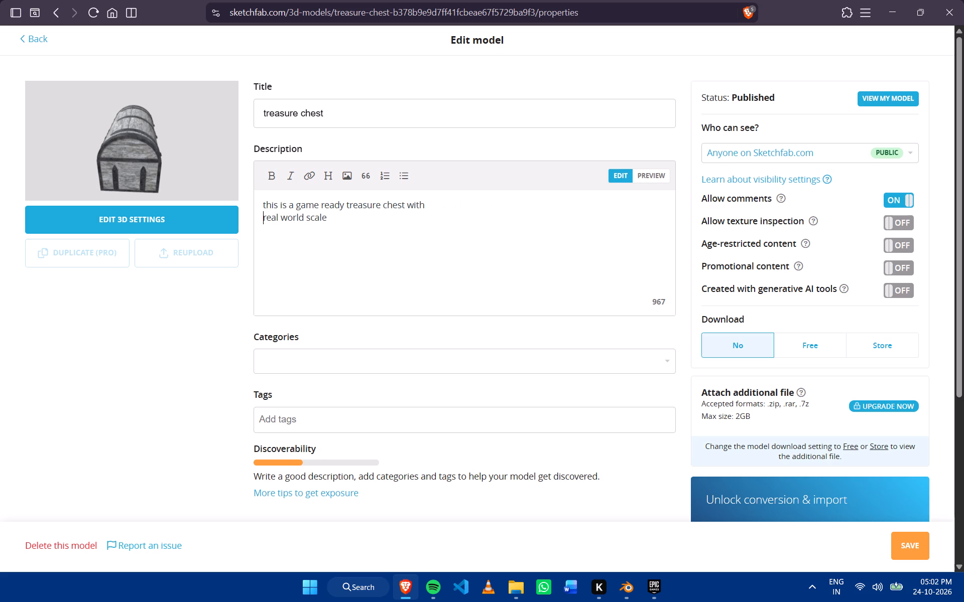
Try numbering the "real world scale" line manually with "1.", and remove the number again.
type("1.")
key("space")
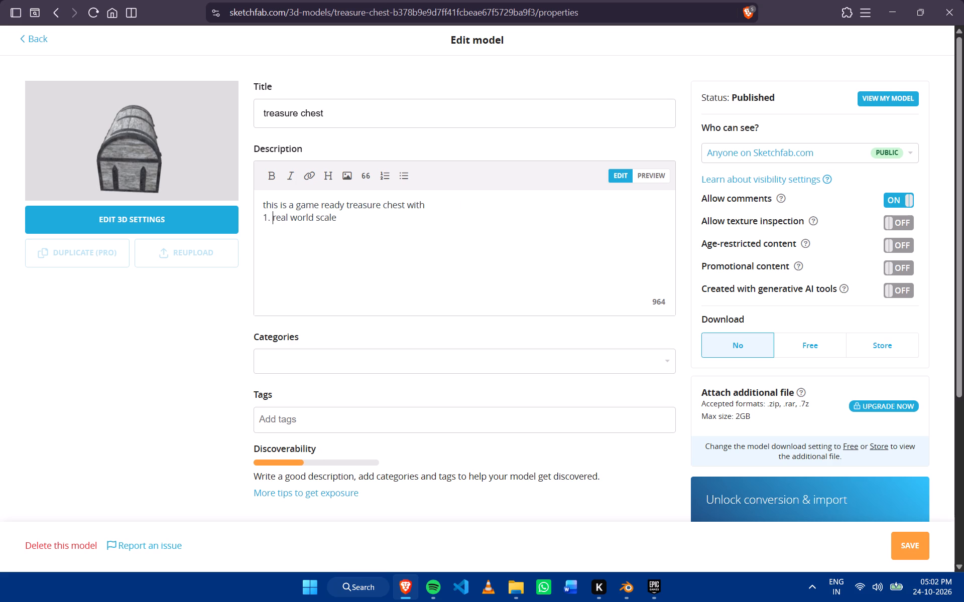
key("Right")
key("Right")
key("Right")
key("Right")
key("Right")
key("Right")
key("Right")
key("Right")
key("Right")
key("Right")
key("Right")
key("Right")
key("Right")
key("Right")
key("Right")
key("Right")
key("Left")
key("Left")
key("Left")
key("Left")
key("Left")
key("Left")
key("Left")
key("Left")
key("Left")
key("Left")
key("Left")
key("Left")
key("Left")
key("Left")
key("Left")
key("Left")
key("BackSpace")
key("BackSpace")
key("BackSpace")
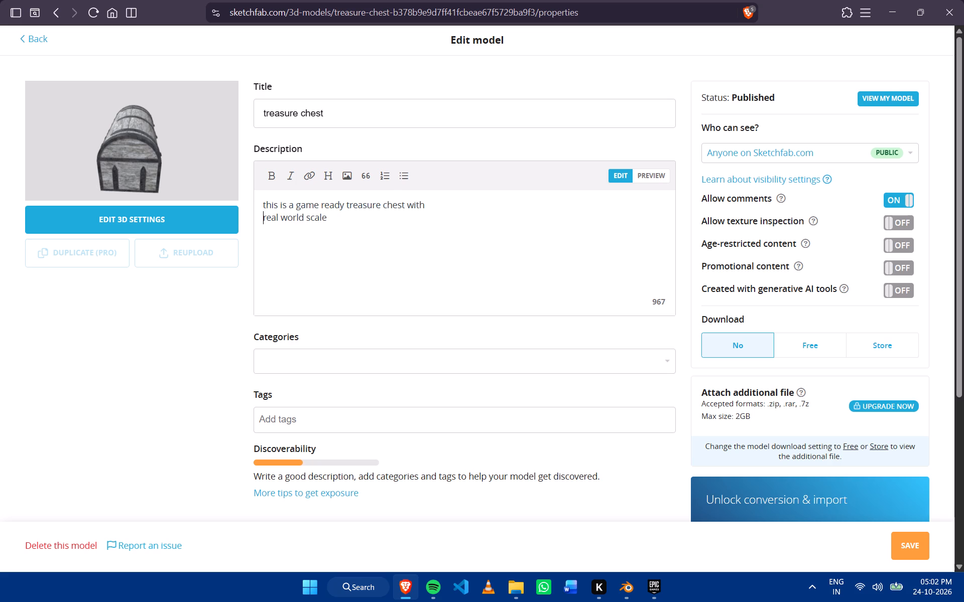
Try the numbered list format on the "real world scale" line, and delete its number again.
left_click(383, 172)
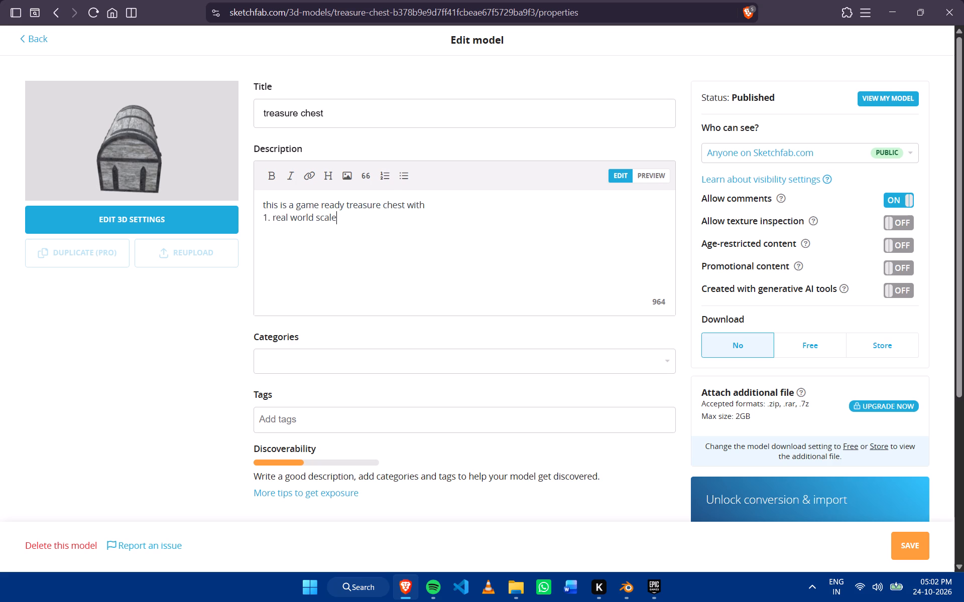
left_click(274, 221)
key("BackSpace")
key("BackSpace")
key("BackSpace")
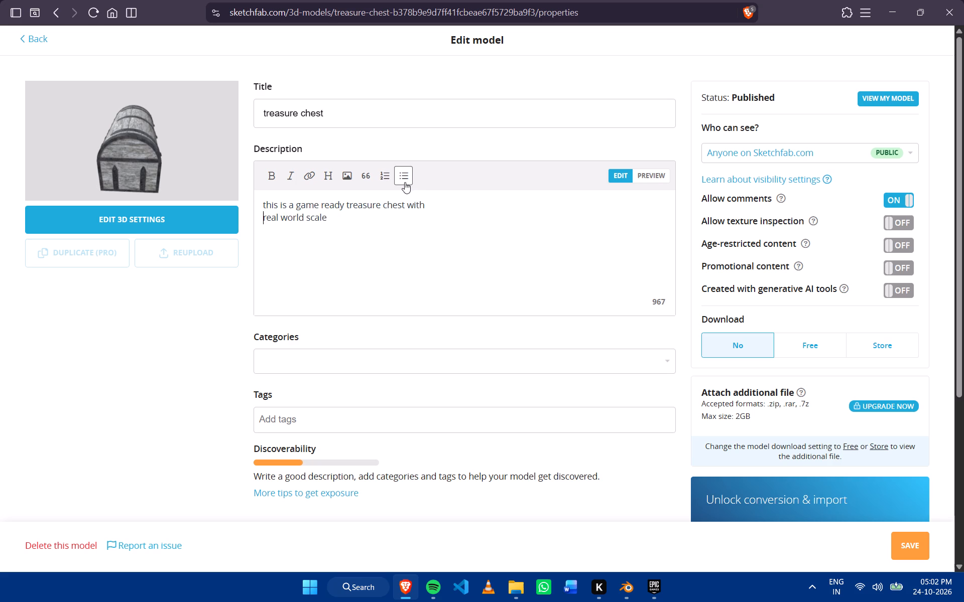
Format the "real world scale" line of the description as a bulleted list item.
left_click(403, 182)
left_click(357, 219)
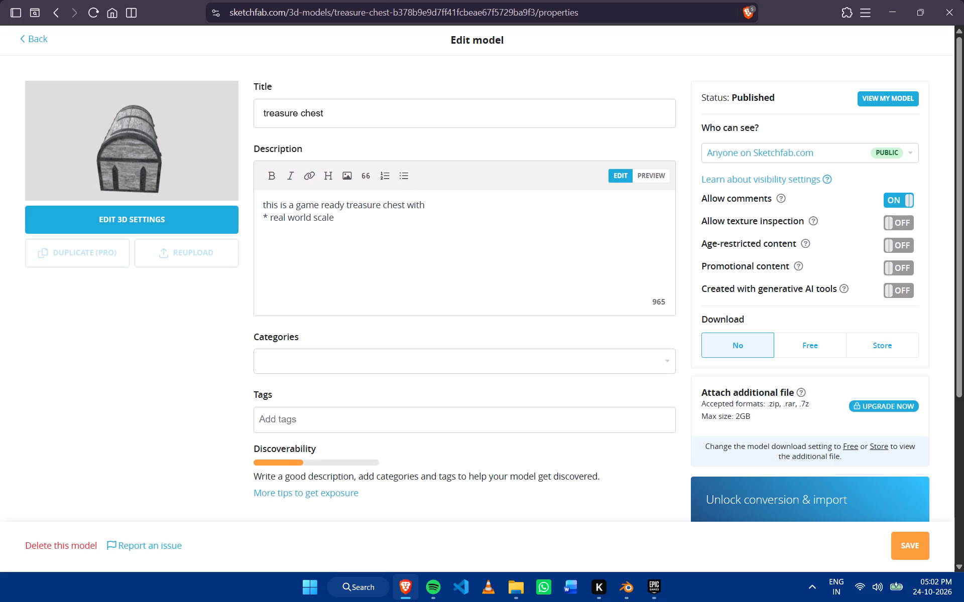
Add the bullet items "Correct UVs", "baked textures" and "realistic appearance" below "real world scale" in the description.
key("Return")
type("Correct U")
type("Vs")
key("Return")
type("baked")
key("space")
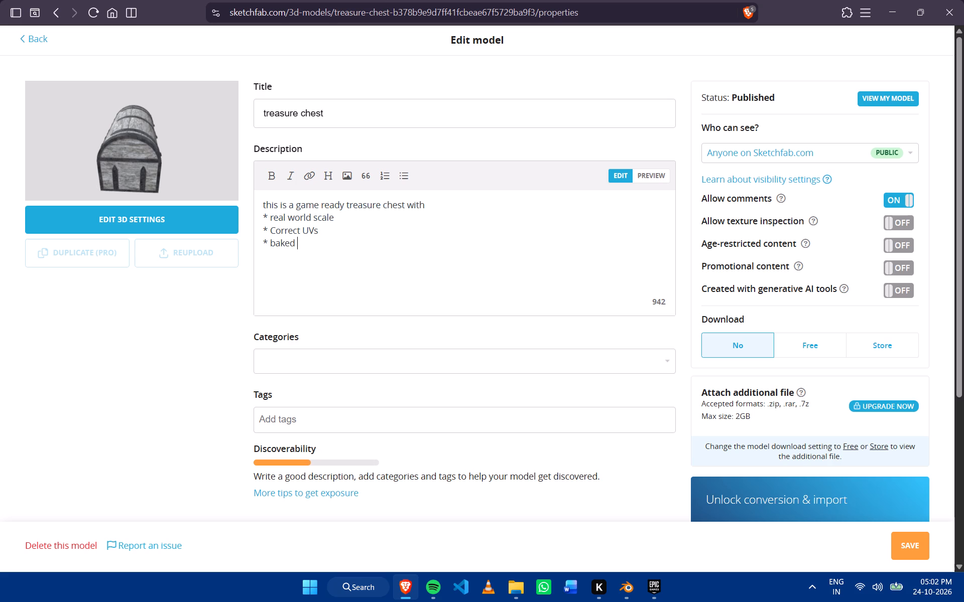
type("textures")
key("Return")
type("realistic")
key("space")
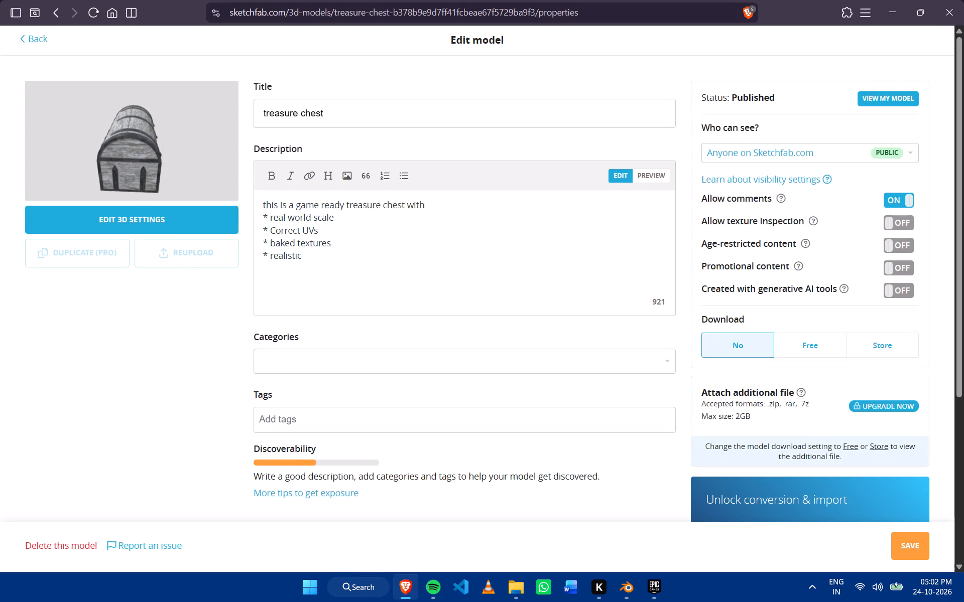
type("app")
type("earance")
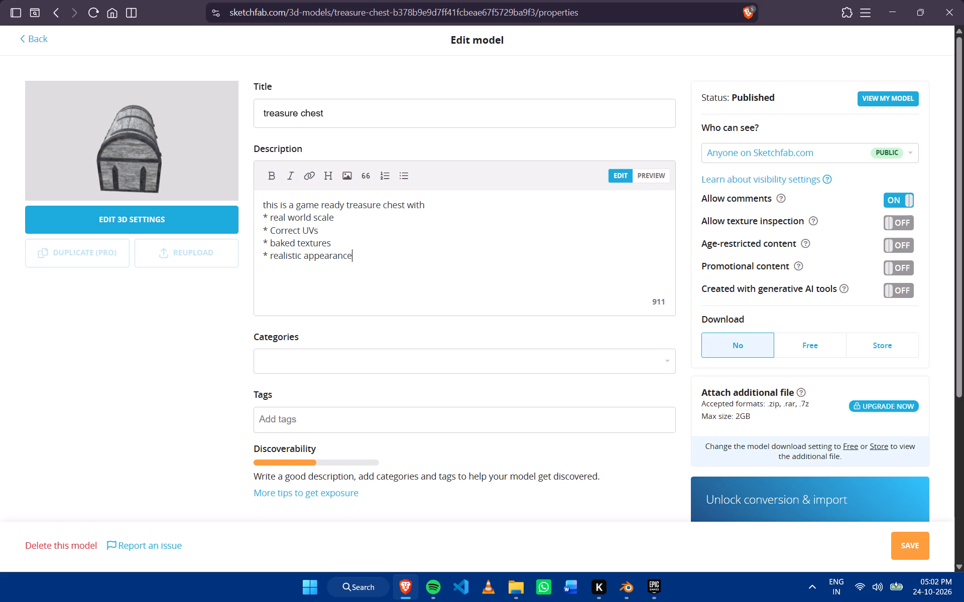
Add the bullet items "clean topology" and "0 N-gons" at the end of the description list.
key("Return")
type("clean topolgy")
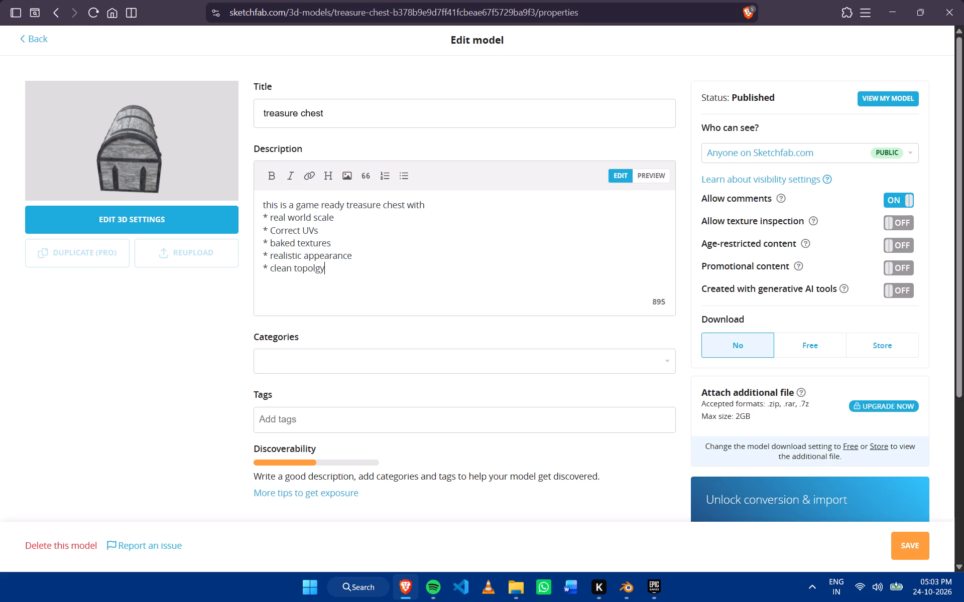
key("Left")
key("Left")
key("o")
key("Right")
key("Right")
key("Right")
key("Return")
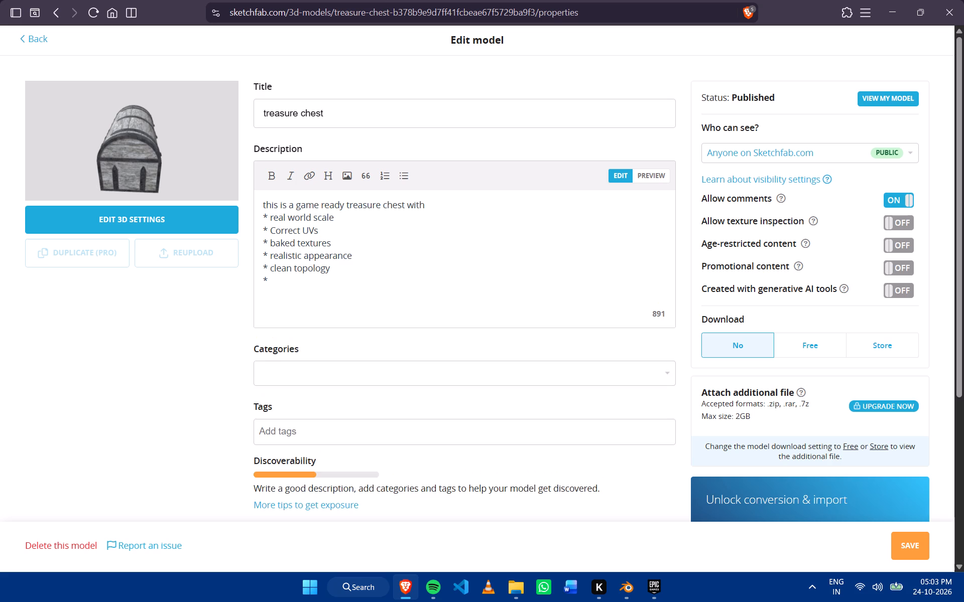
key("0")
key("space")
type("N")
key("minus")
type("gons")
Preview the formatted description to check how the bulleted list renders.
left_click(651, 177)
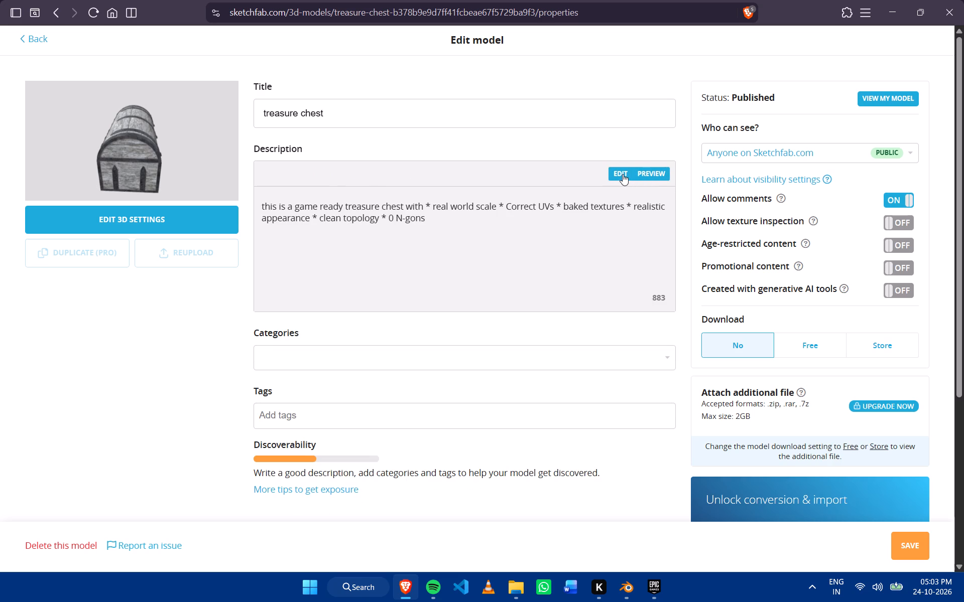
Compare the editable description with its rendered preview to check the bulleted list formatting.
left_click(623, 174)
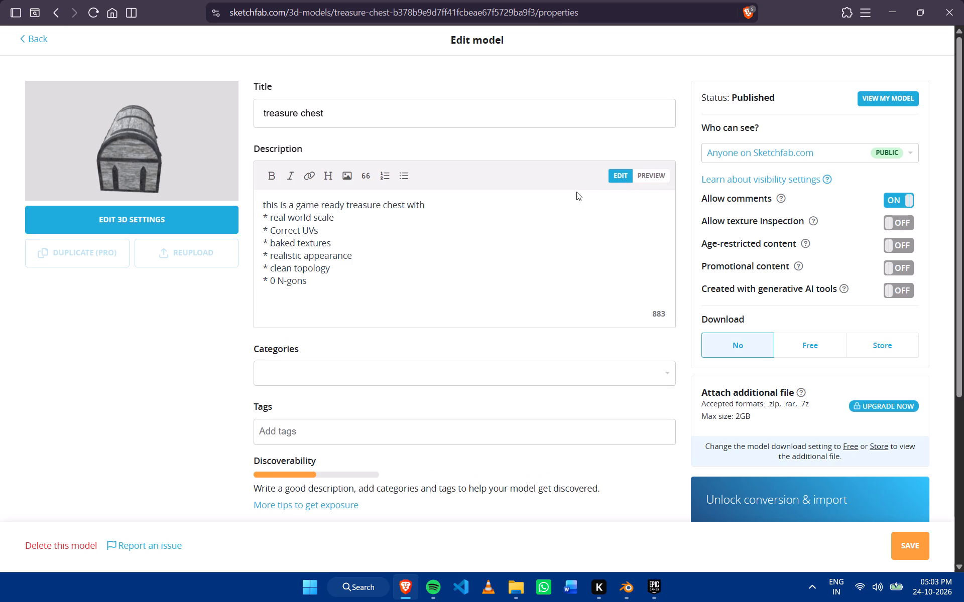
left_click(648, 171)
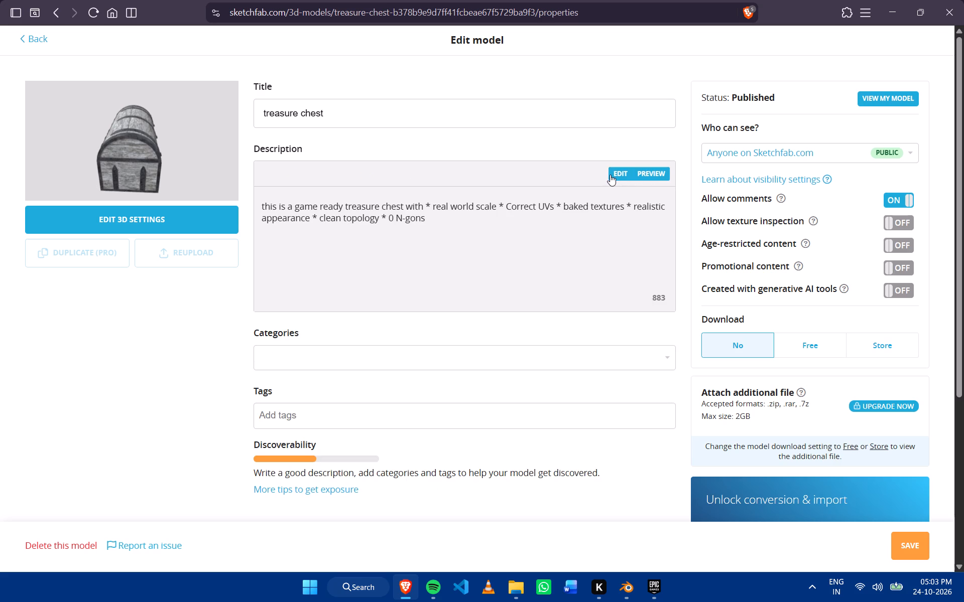
left_click(613, 175)
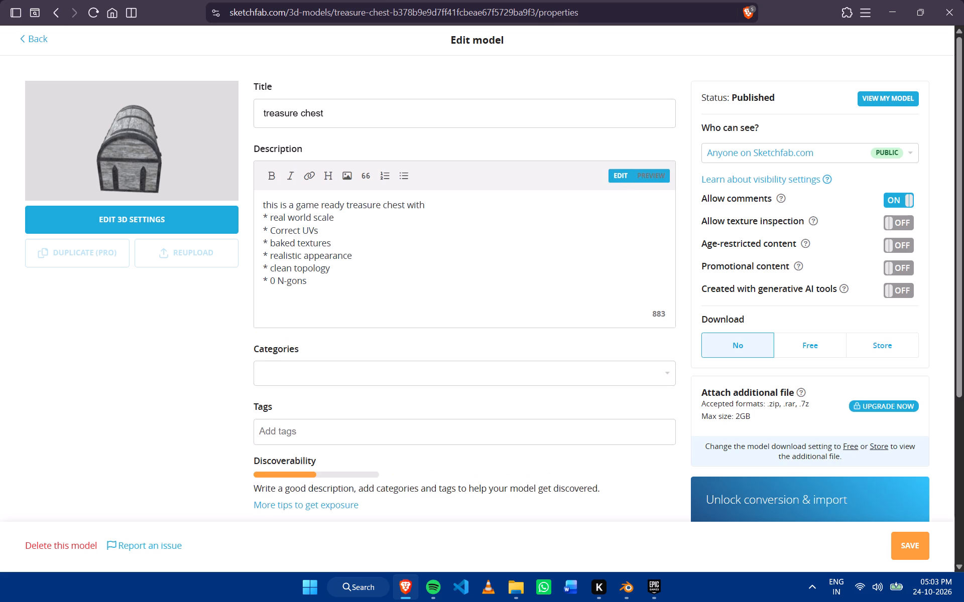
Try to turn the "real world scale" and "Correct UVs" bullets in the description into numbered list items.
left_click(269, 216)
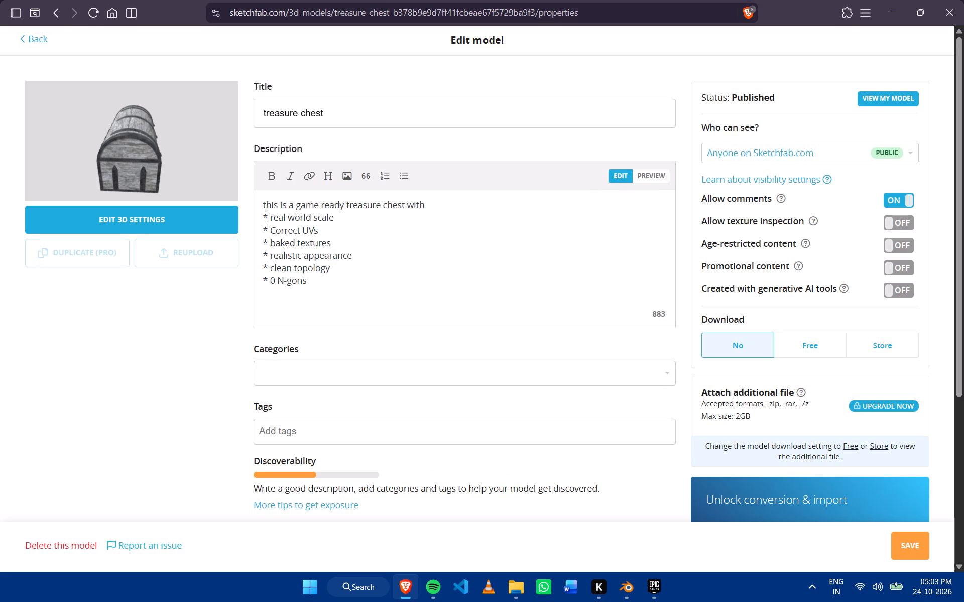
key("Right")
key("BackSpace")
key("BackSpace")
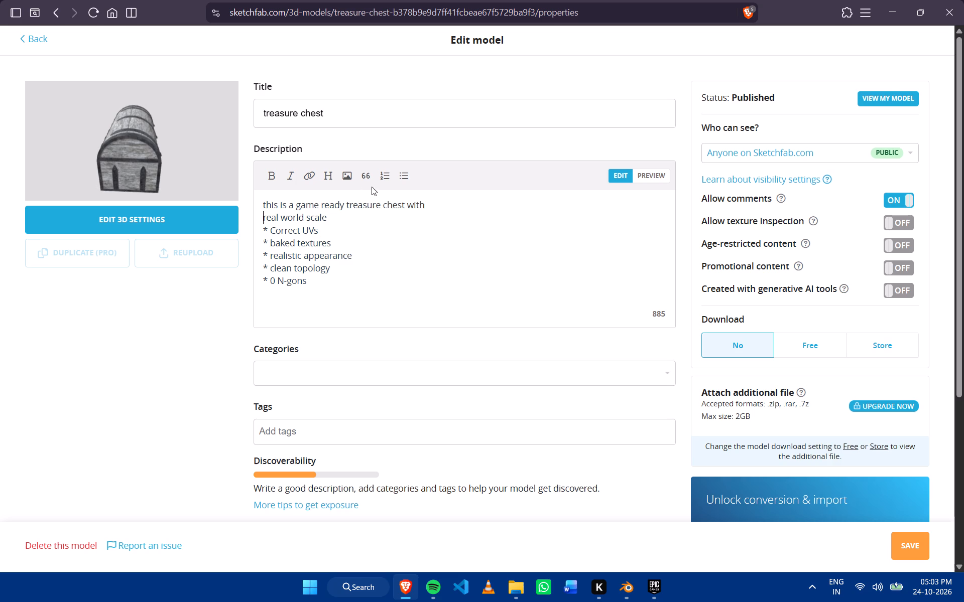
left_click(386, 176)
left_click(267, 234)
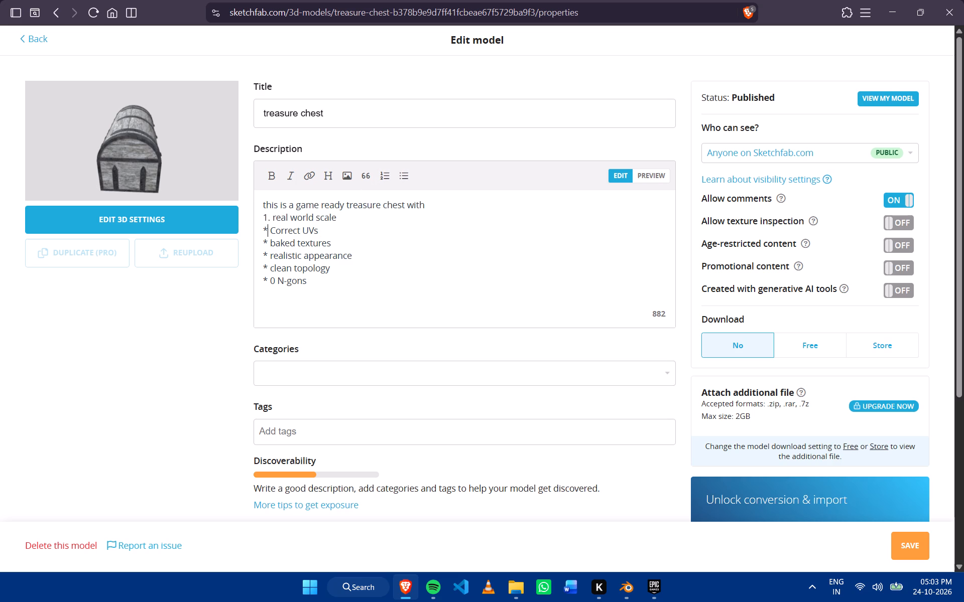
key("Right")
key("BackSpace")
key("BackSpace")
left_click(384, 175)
Remove the number from "Correct UVs" and join it, separated by a space, onto the end of the "real world scale" line.
left_click(272, 234)
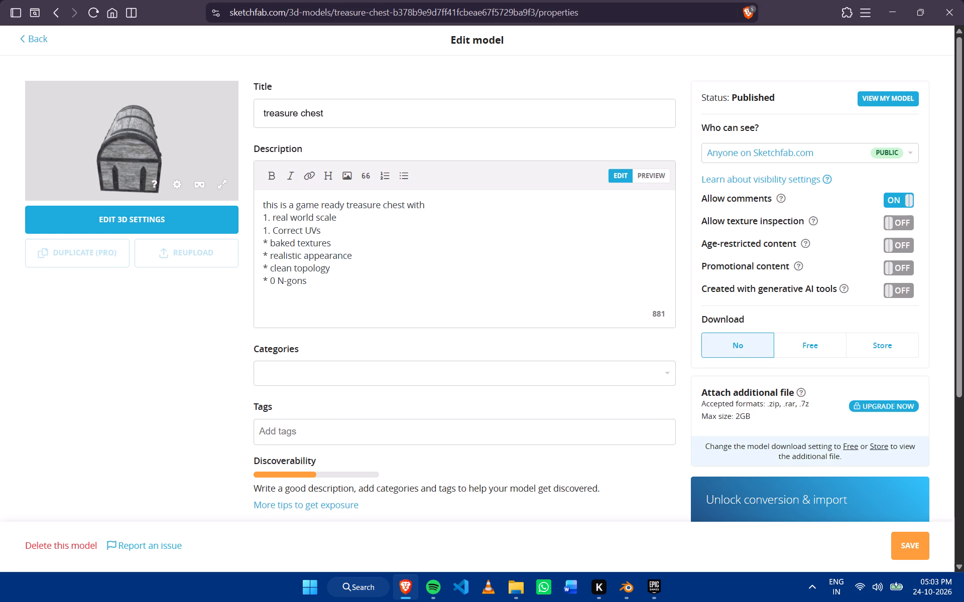
key("Right")
key("BackSpace")
key("BackSpace")
key("BackSpace")
key("BackSpace")
key("space")
Remove the "1." list number in front of "real world scale" in the description.
key("Left")
key("Left")
key("Left")
key("Left")
key("Left")
key("Left")
key("Left")
key("Left")
key("Left")
key("Left")
key("Left")
key("Left")
key("Left")
key("Left")
key("Left")
key("Left")
key("Left")
key("Left")
key("Left")
key("Left")
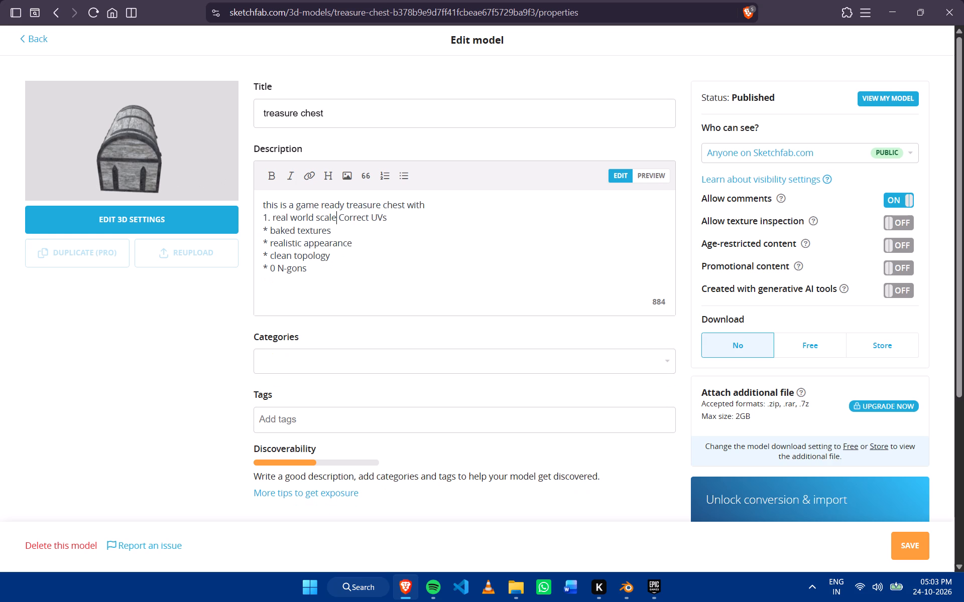
key("Right")
key("Right")
key("Right")
key("BackSpace")
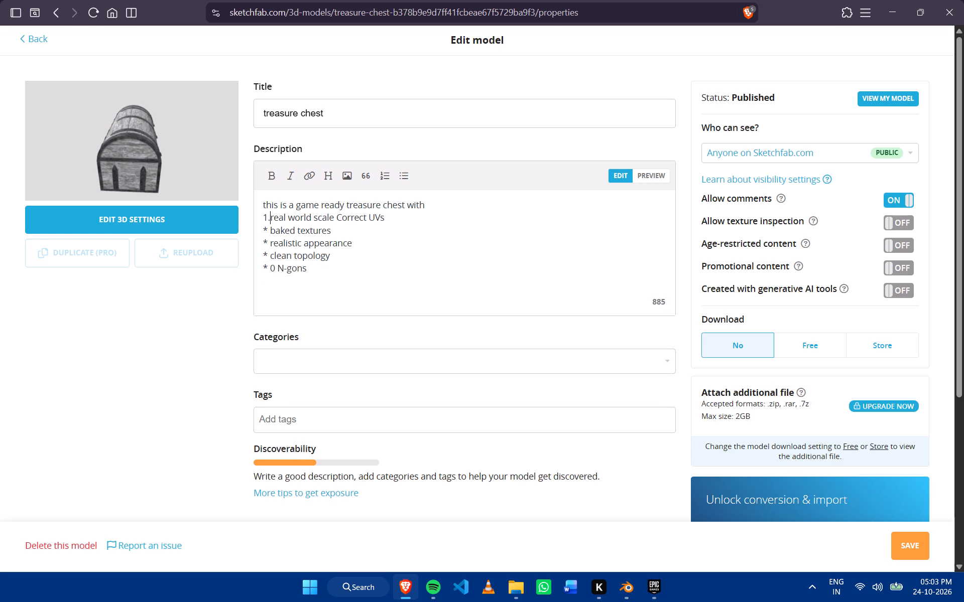
key("BackSpace")
key("BackSpace")
Insert a comma between "real world scale" and "Correct UVs" in the description.
key("Right")
key("Right")
key("Right")
key("Right")
key("Right")
key("Right")
key("Right")
key("Right")
key("Right")
key("Right")
key("Right")
key("Right")
key("Right")
key("Right")
key("Right")
key("Right")
key("Right")
key("Right")
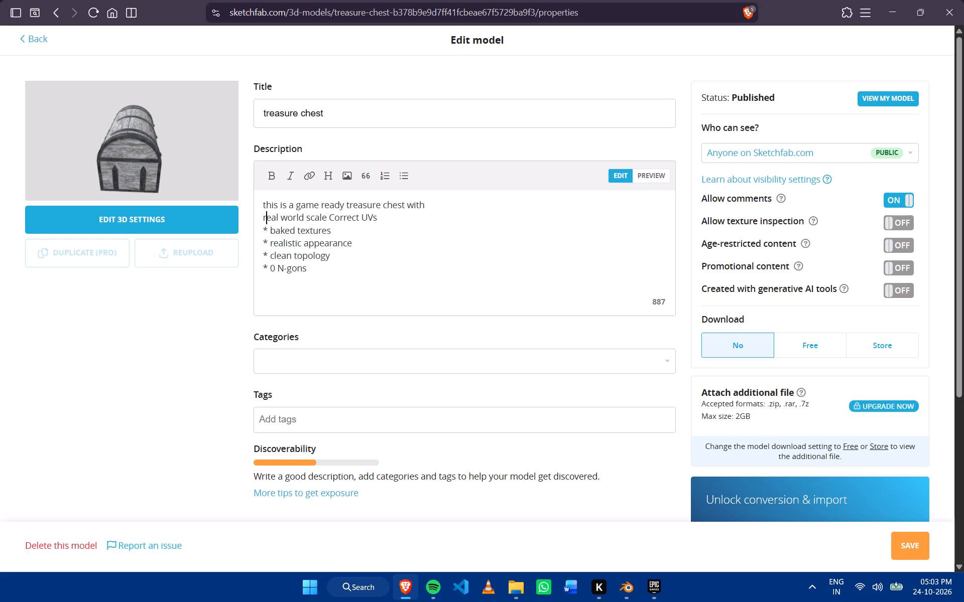
key("Left")
key("Left")
key("comma")
Remove the bullet from "baked textures" and join it after "Correct UVs" with a comma and space.
key("Down")
key("Left")
key("Left")
key("Left")
key("Left")
key("Left")
key("Left")
key("Left")
key("Left")
key("Left")
key("Left")
key("Left")
key("Left")
key("Left")
key("Left")
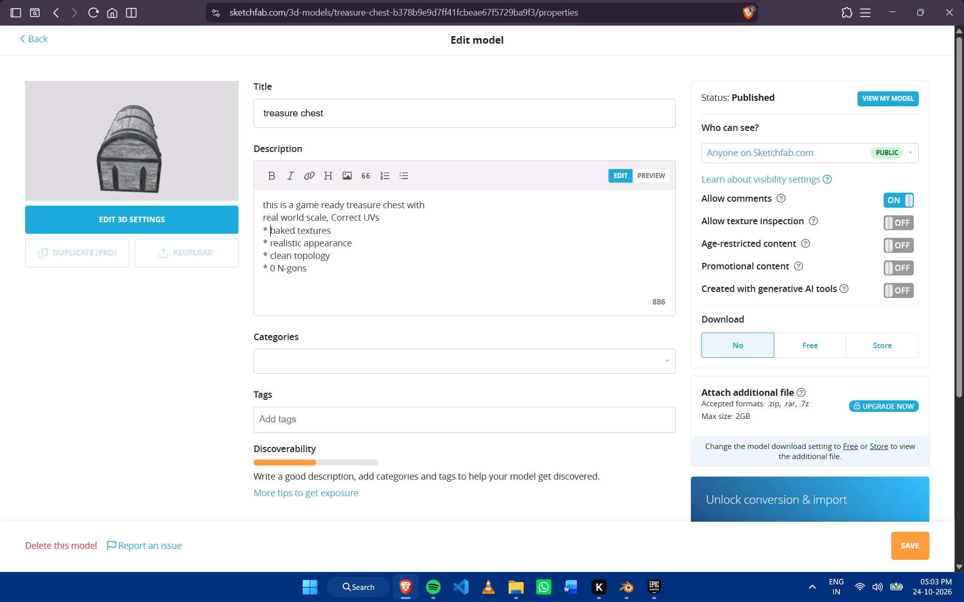
key("BackSpace")
key("BackSpace")
key("BackSpace")
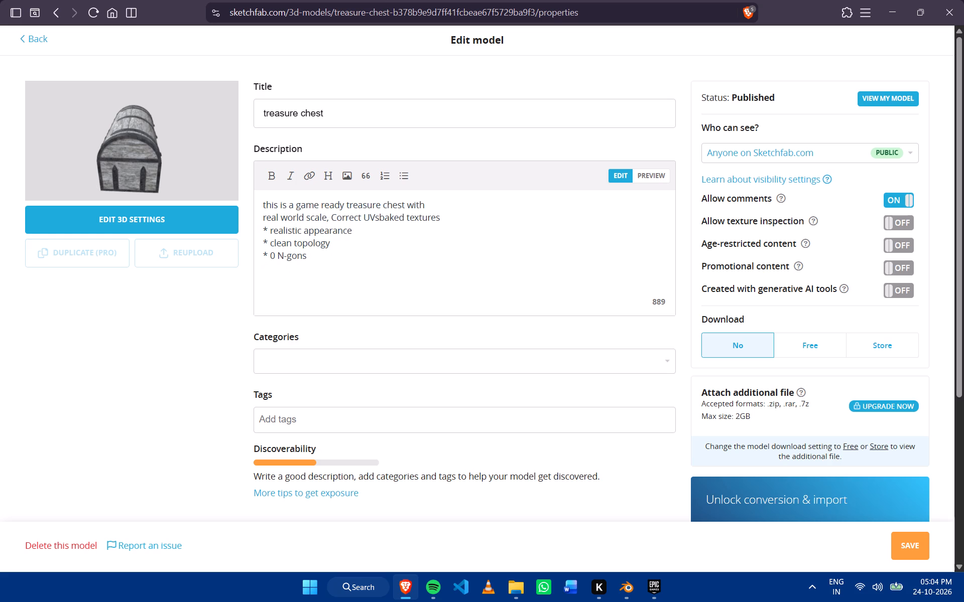
type(",")
key("space")
Remove the bullet from "realistic appearance" and join it after "baked textures" with a comma and space.
left_click(273, 231)
left_click(271, 231)
key("BackSpace")
key("BackSpace")
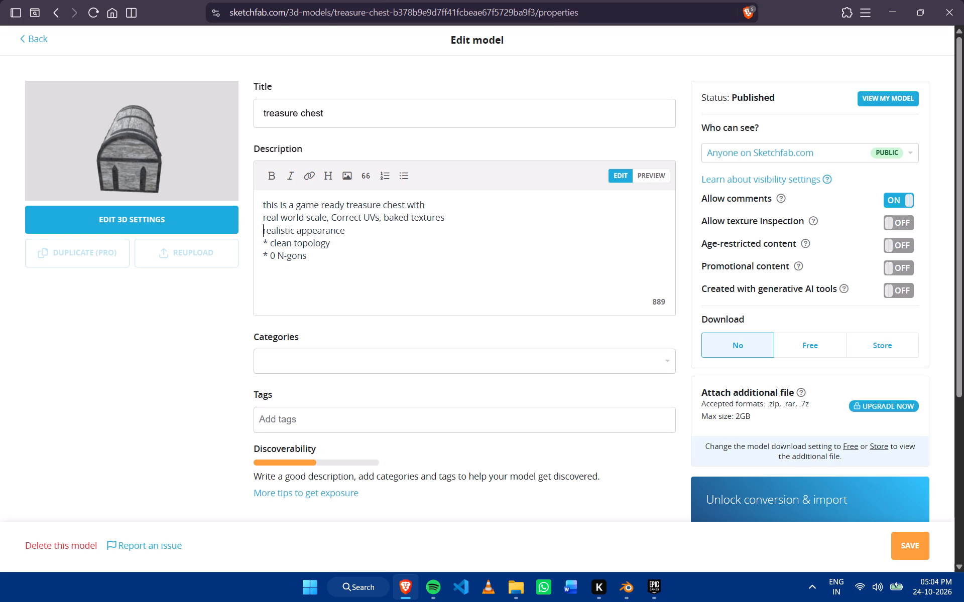
key("BackSpace")
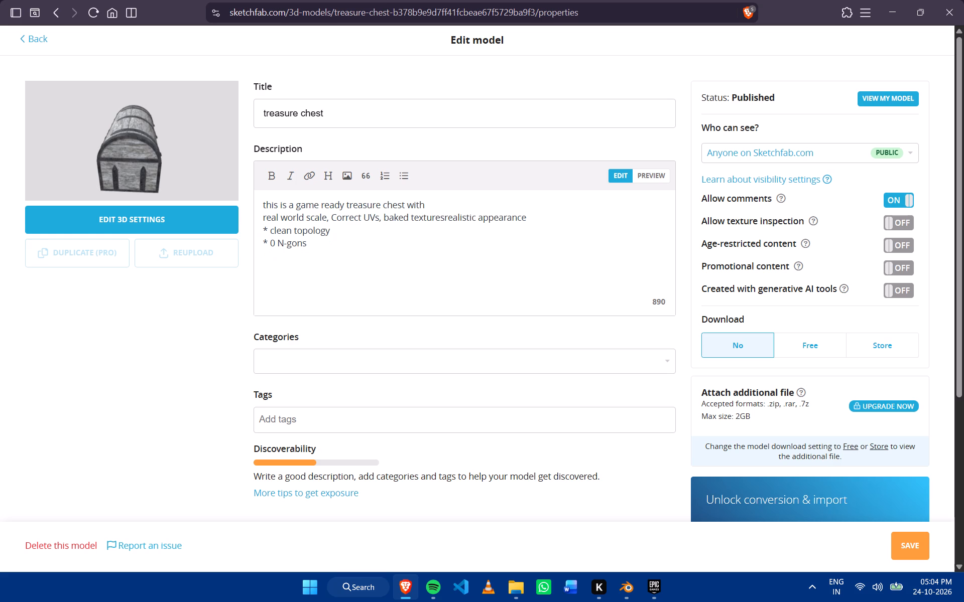
key("comma")
key("space")
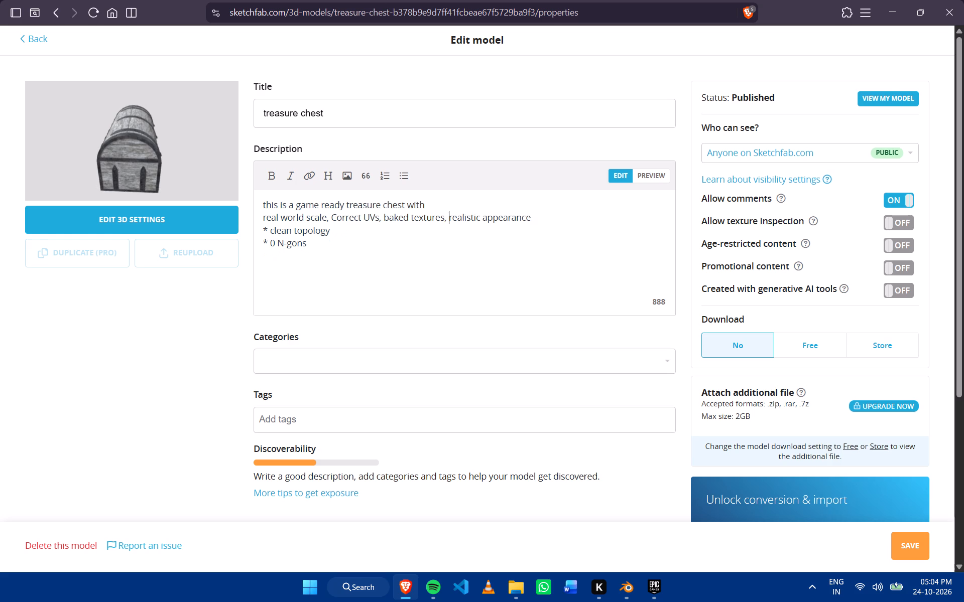
key("BackSpace")
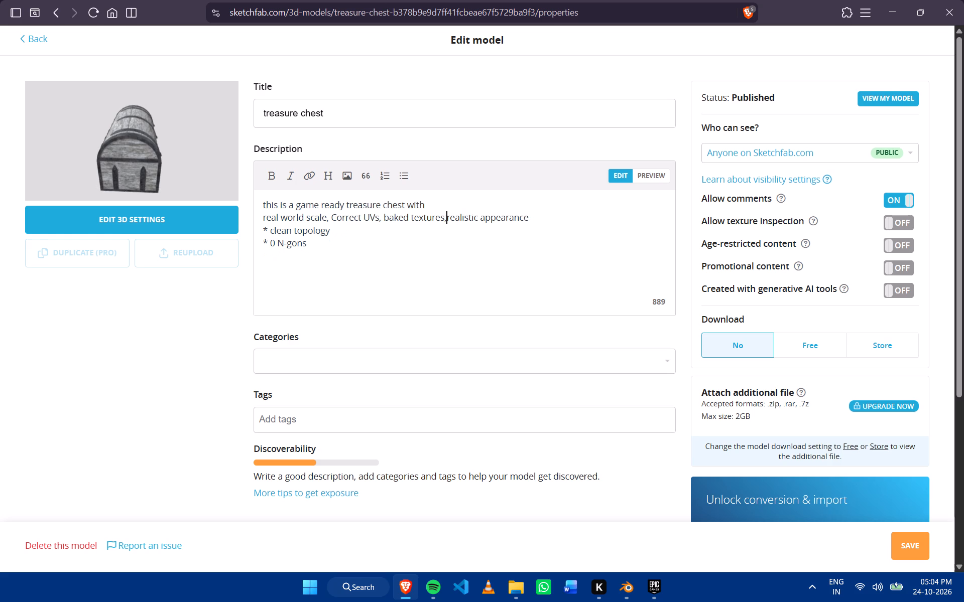
key("space")
Remove the bullet from "clean topology" and join it after "realistic appearance" with a comma and space.
key("Right")
key("Down")
key("Up")
key("Left")
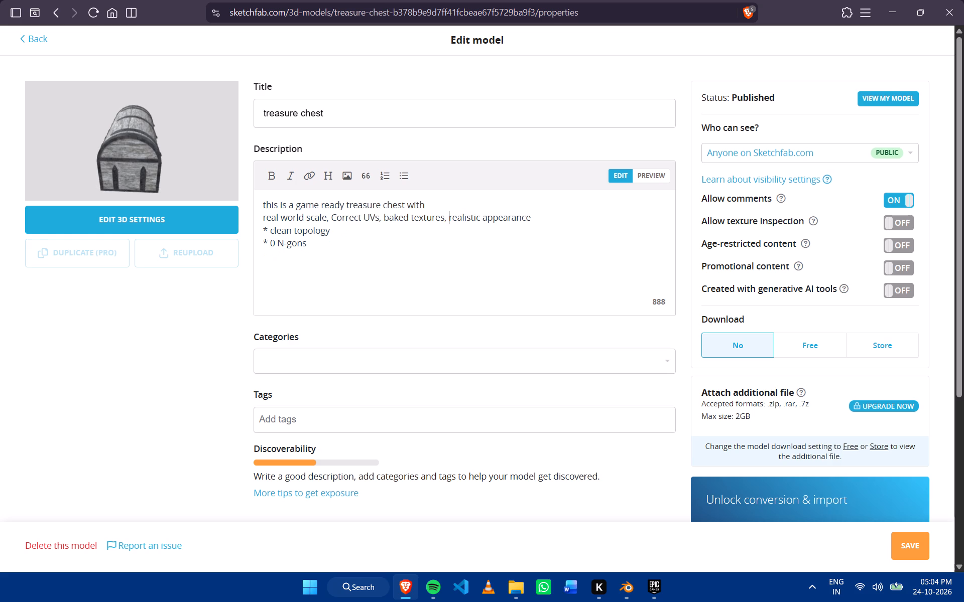
key("Down")
key("Left")
key("Left")
key("Left")
key("Left")
key("Left")
key("Left")
key("Left")
key("Left")
key("Left")
key("Left")
key("Left")
key("Left")
key("Left")
key("Left")
key("BackSpace")
key("BackSpace")
key("BackSpace")
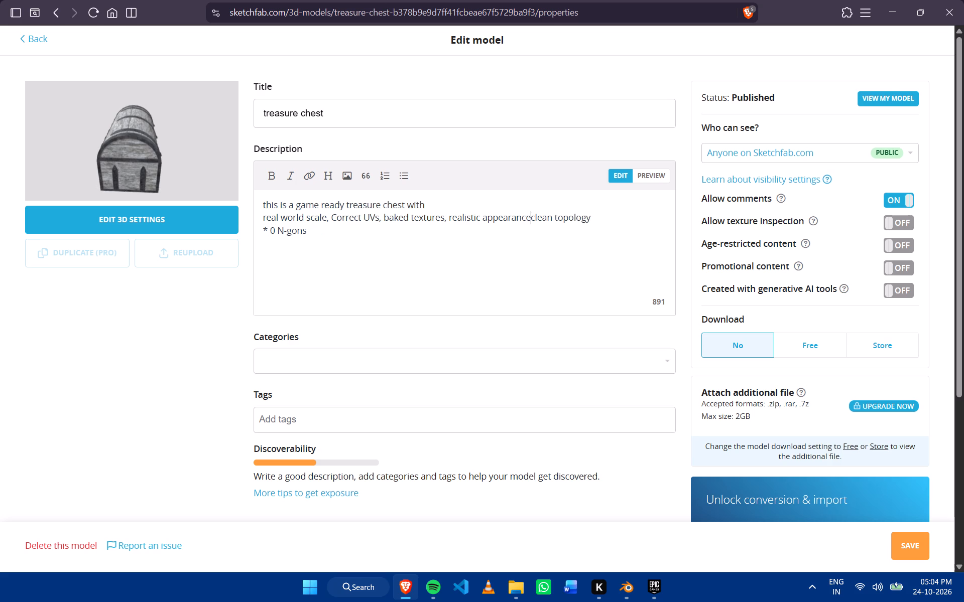
type(",")
key("space")
Replace the bullet before "0 N-gons" with a comma and space, and join it onto the line after "clean topology".
key("Down")
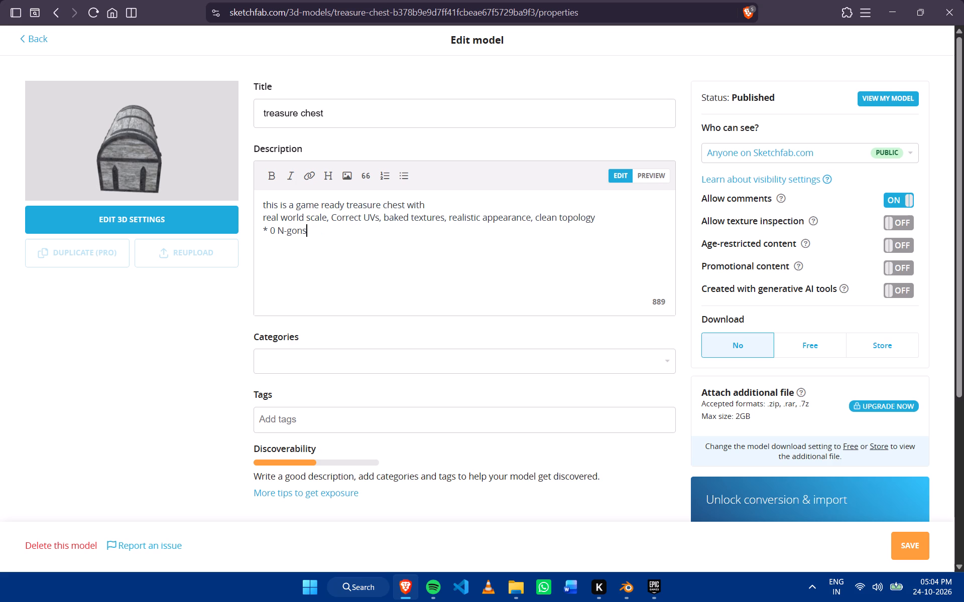
key("Left")
key("Left")
key("Left")
key("Left")
key("Left")
key("Left")
key("Left")
key("Left")
key("BackSpace")
key("BackSpace")
type(",")
key("space")
key("Left")
key("Left")
key("BackSpace")
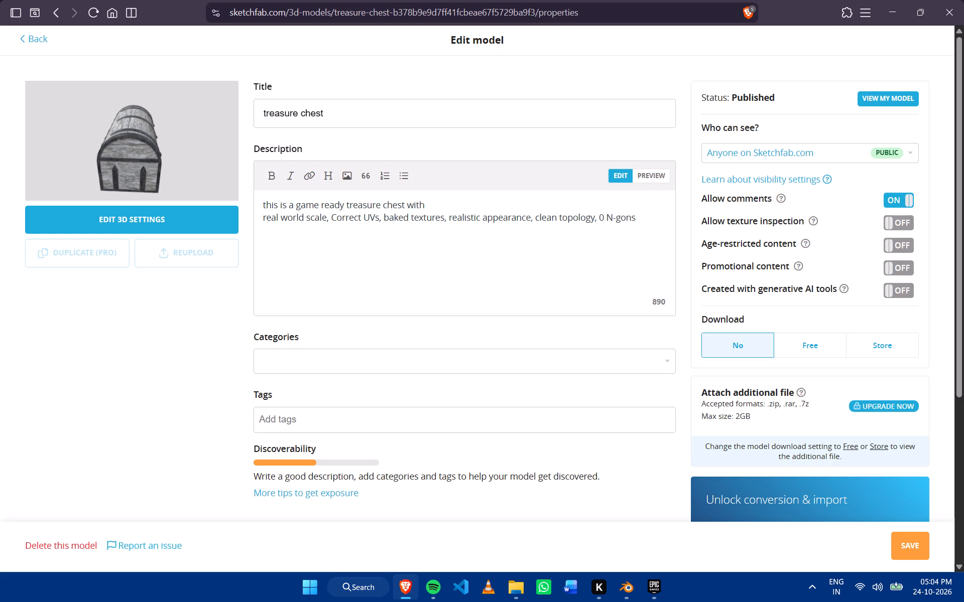
Preview the comma-separated description to check how it renders, and return to editing.
left_click(658, 173)
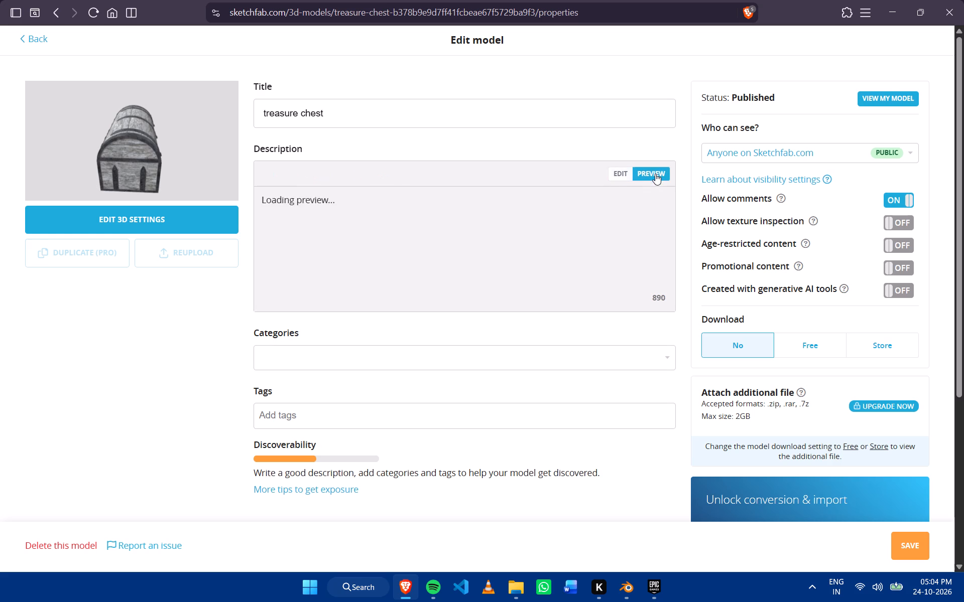
left_click(614, 177)
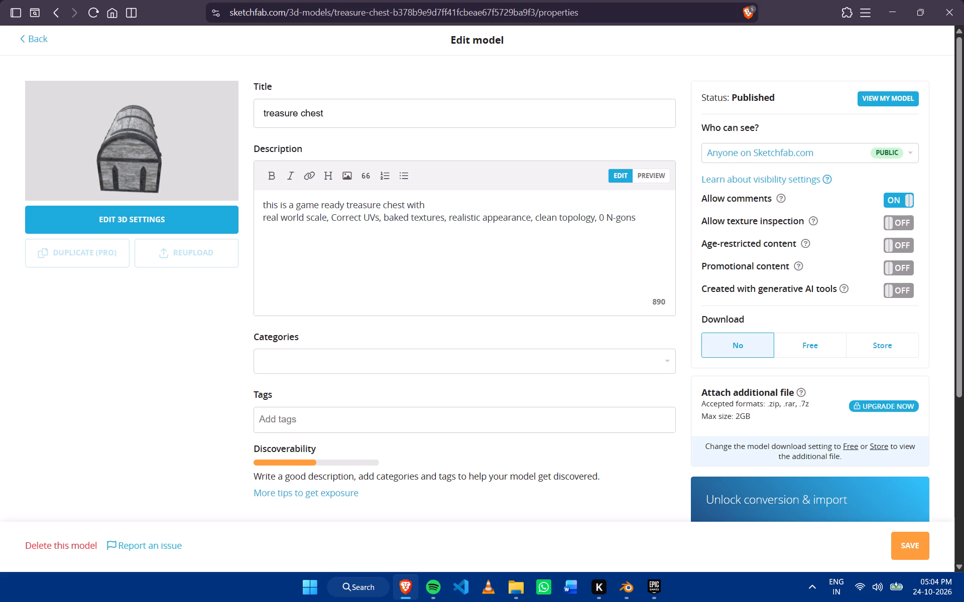
Assign the treasure chest model to the Furniture & Home category.
scroll(457, 297, "down", 1)
left_click(405, 296)
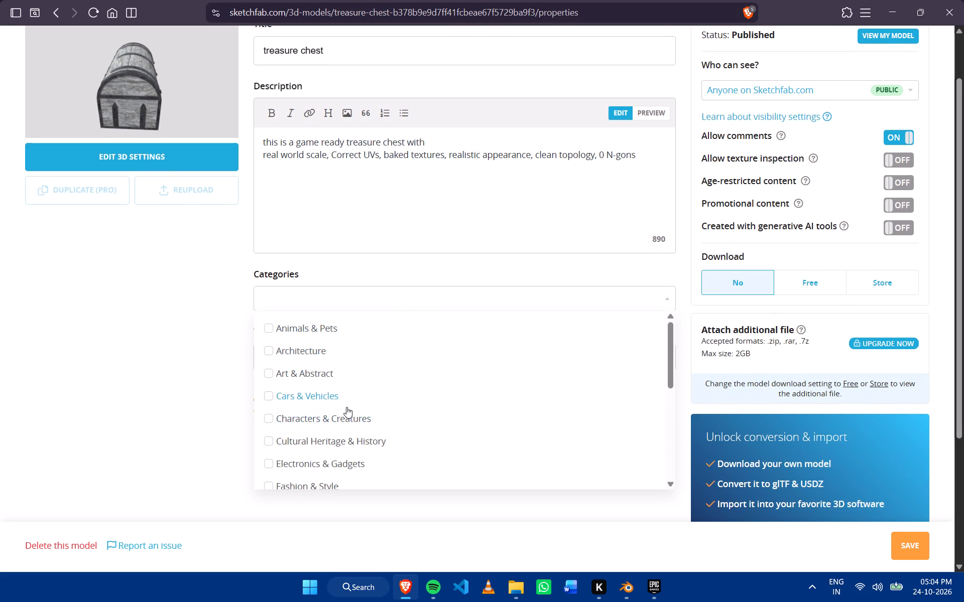
scroll(348, 407, "down", 2)
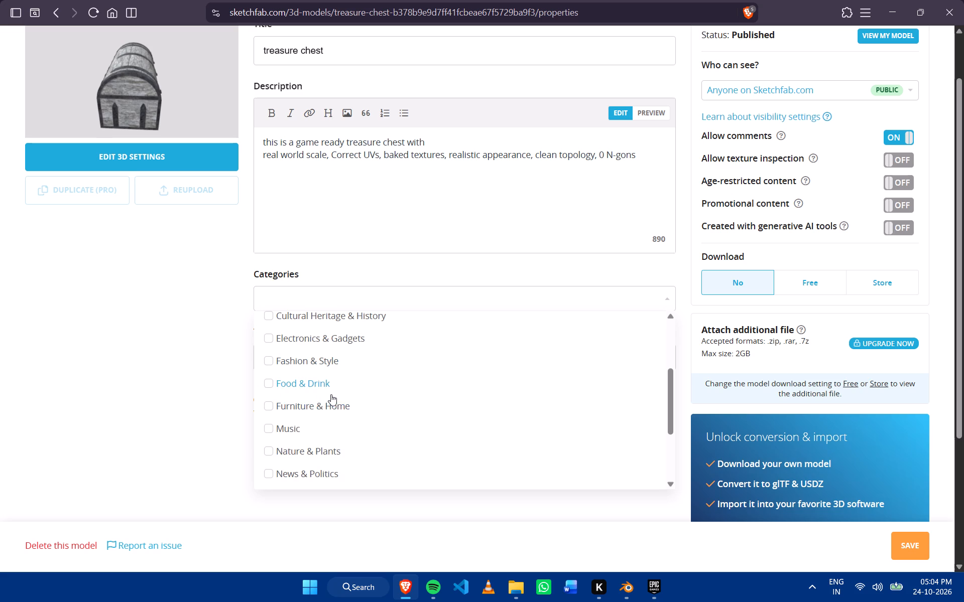
scroll(290, 405, "down", 2)
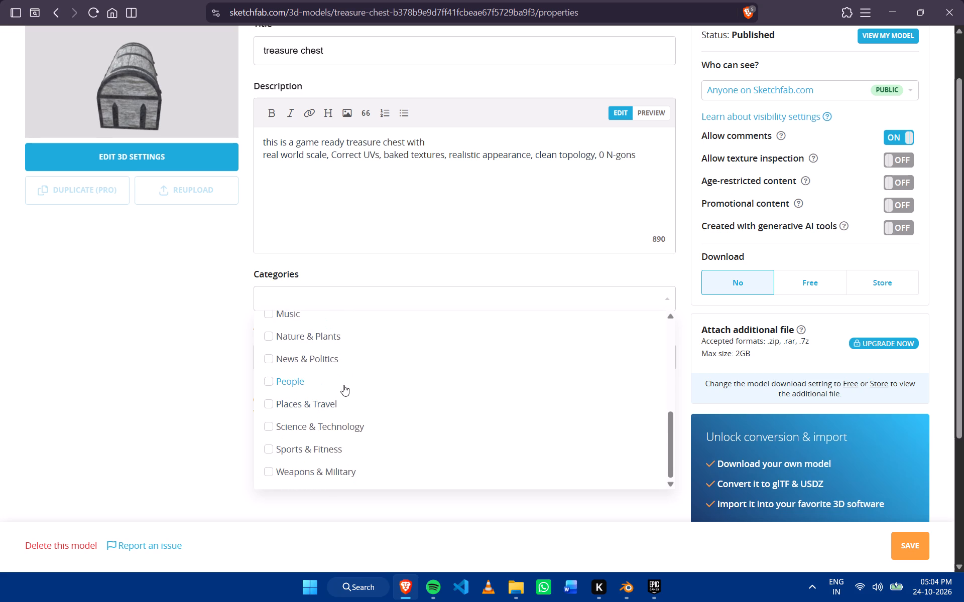
scroll(342, 379, "down", 3)
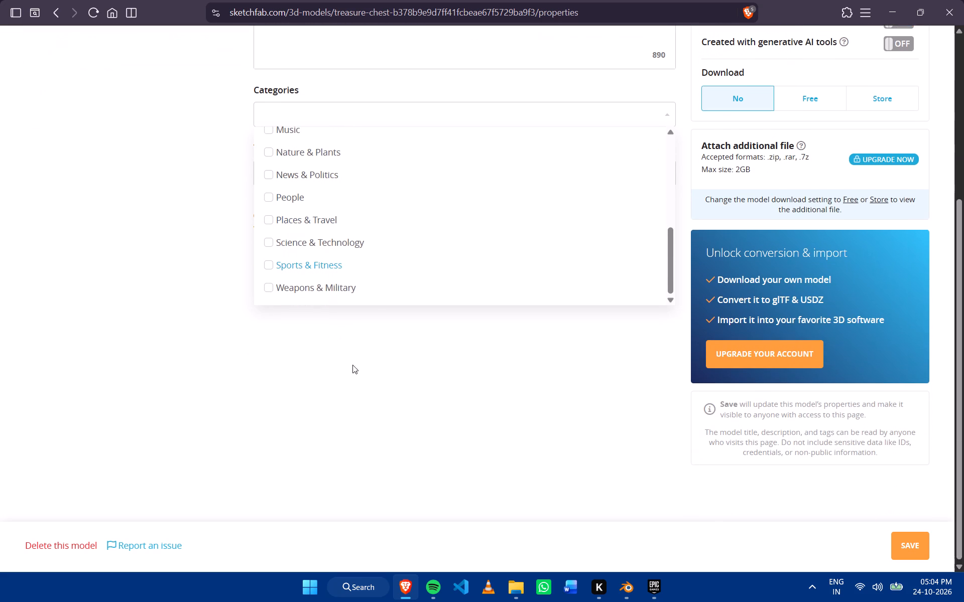
scroll(371, 291, "up", 2)
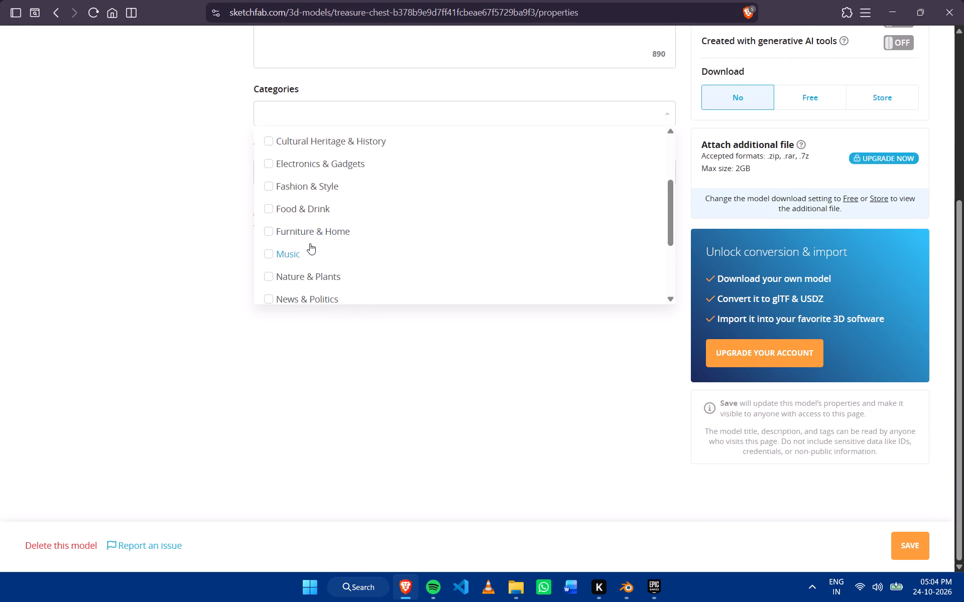
scroll(310, 243, "up", 3)
scroll(293, 273, "down", 2)
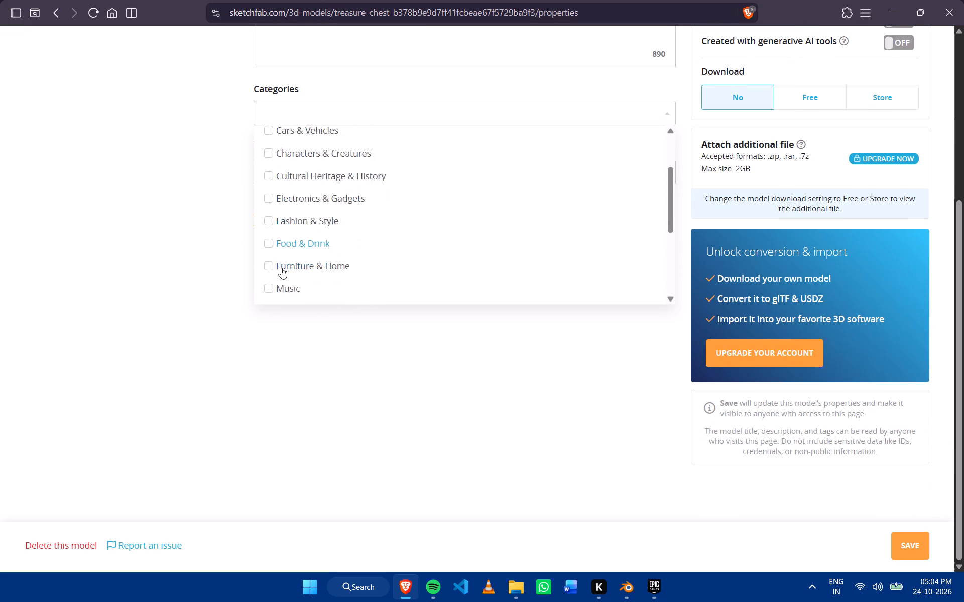
left_click(274, 219)
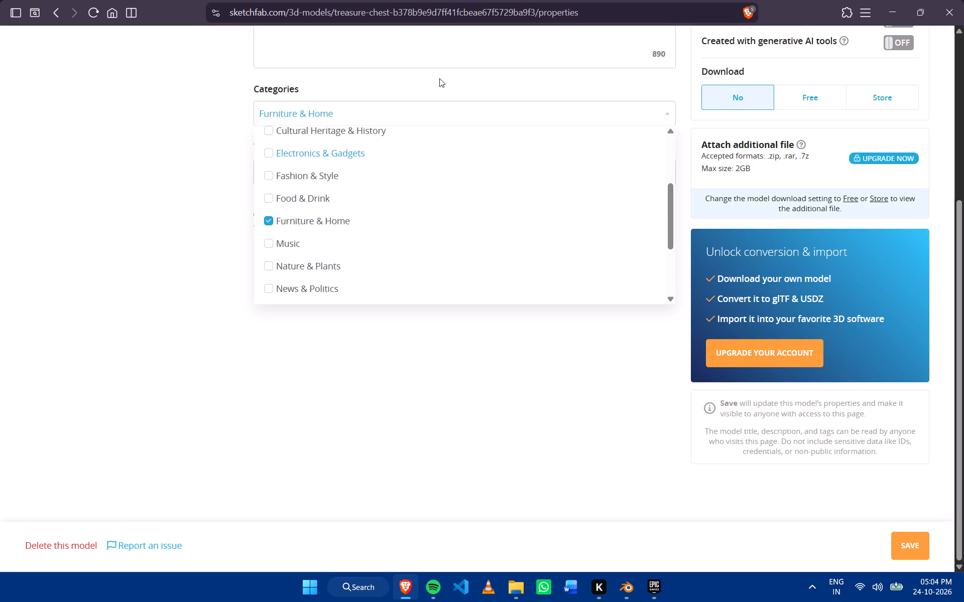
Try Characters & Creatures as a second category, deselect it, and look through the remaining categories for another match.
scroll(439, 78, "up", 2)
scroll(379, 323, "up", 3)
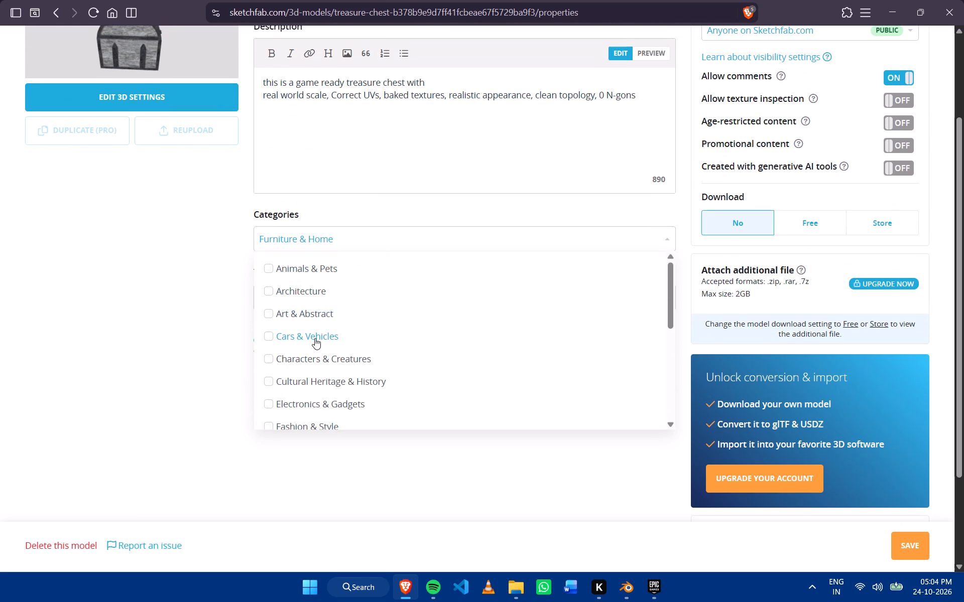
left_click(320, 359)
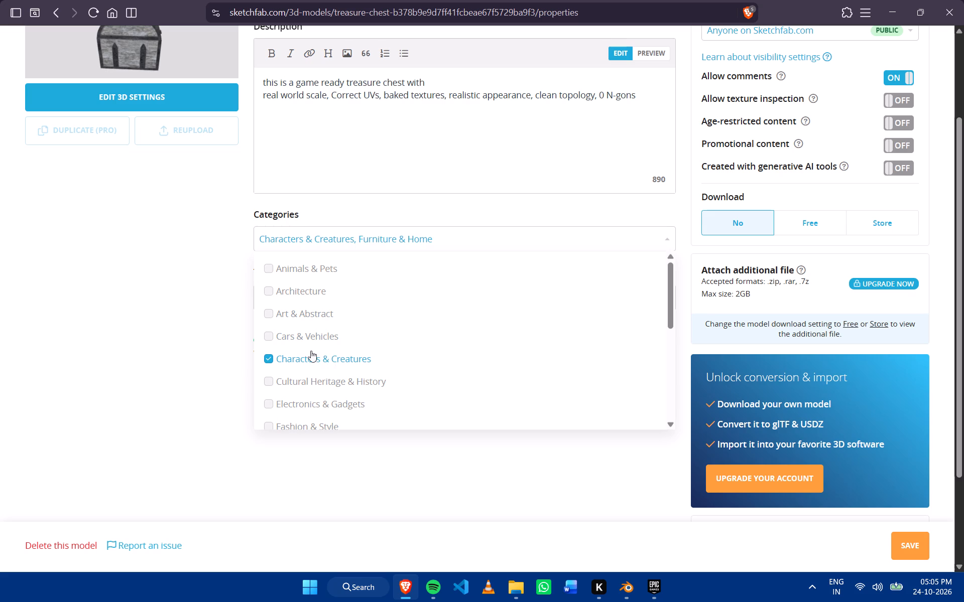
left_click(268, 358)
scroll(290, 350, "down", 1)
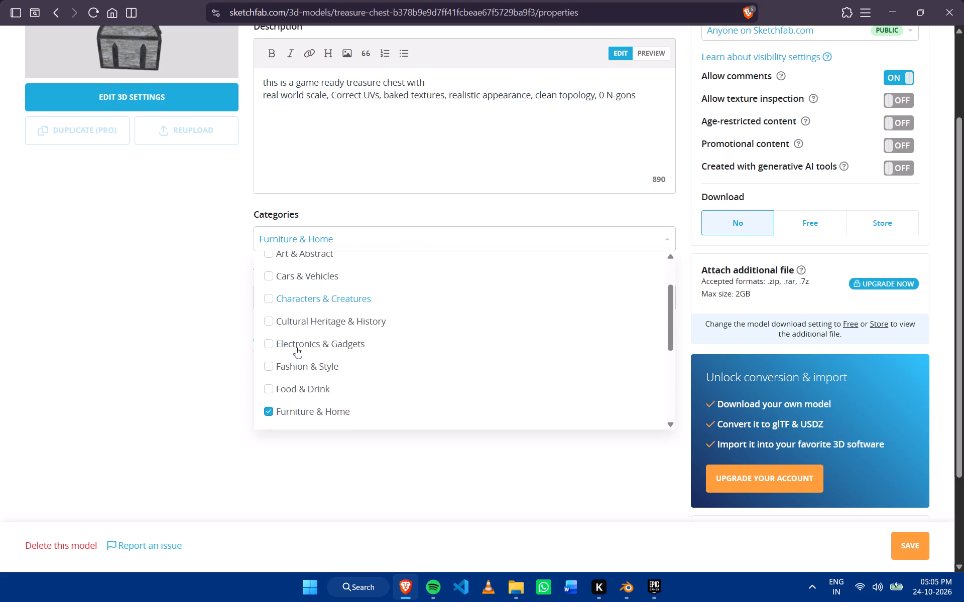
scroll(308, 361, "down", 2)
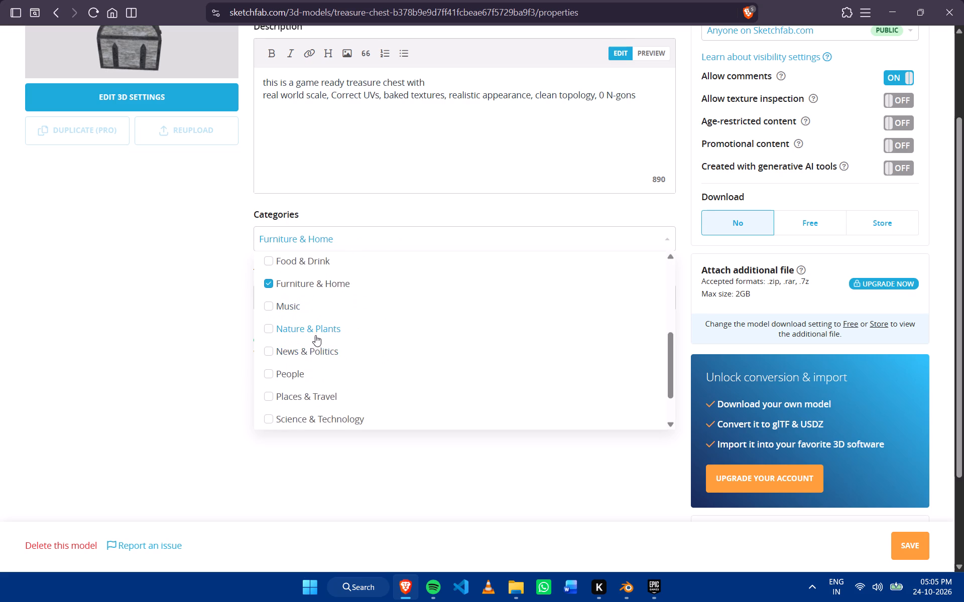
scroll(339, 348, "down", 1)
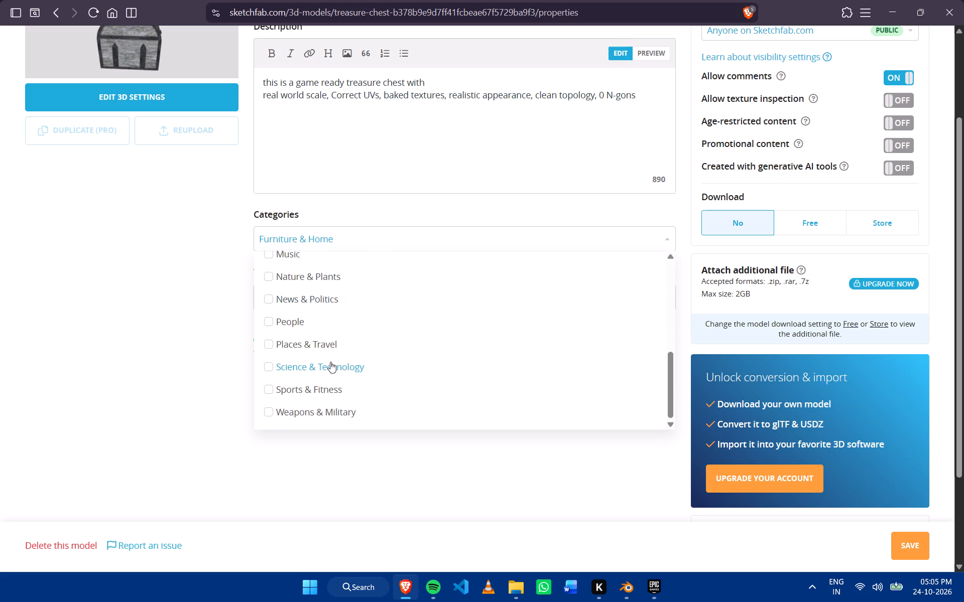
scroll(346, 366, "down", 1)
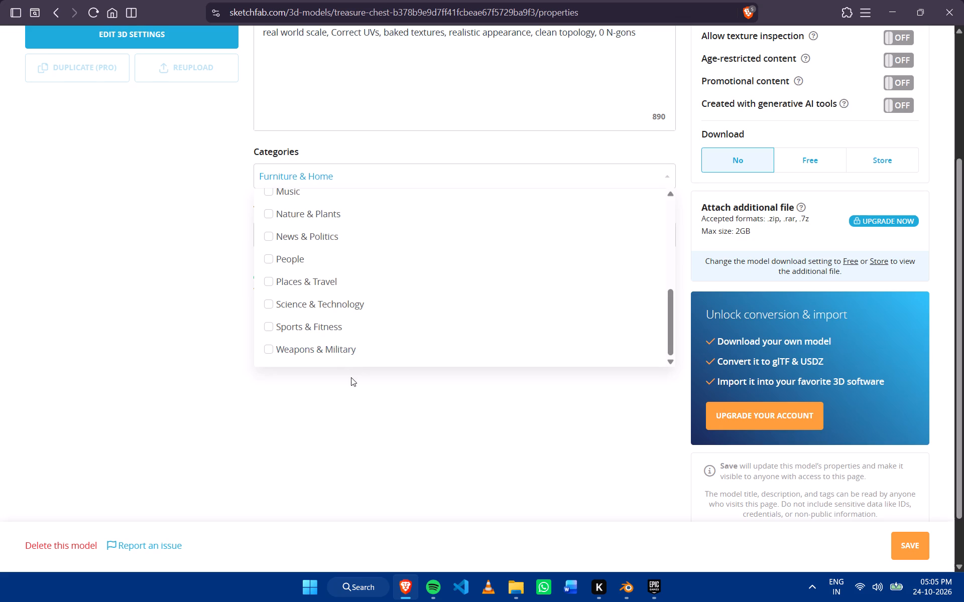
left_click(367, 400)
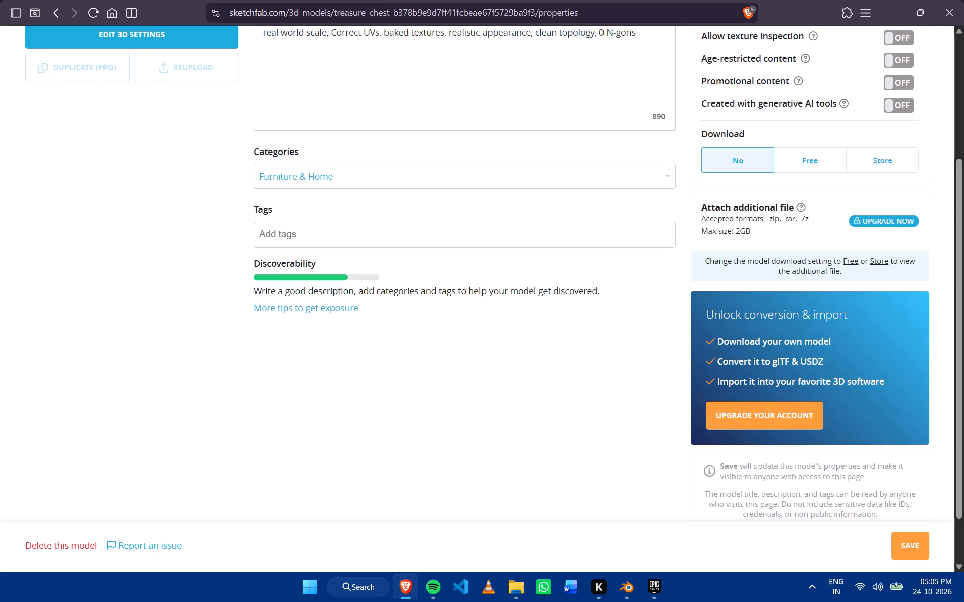
Add the suggested tags treasurechest and treasure-chest to the model.
left_click(365, 239)
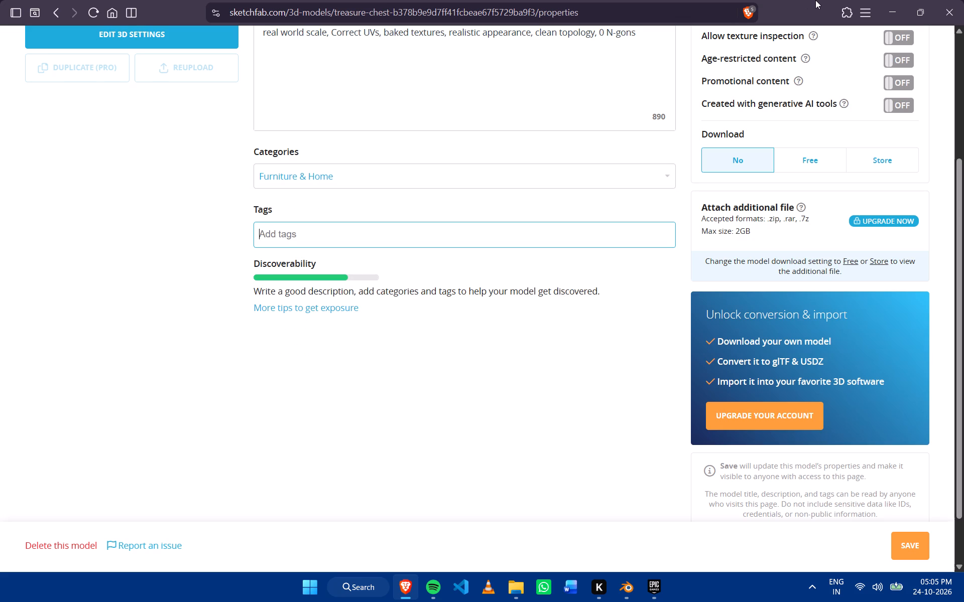
type("te")
key("BackSpace")
type("re")
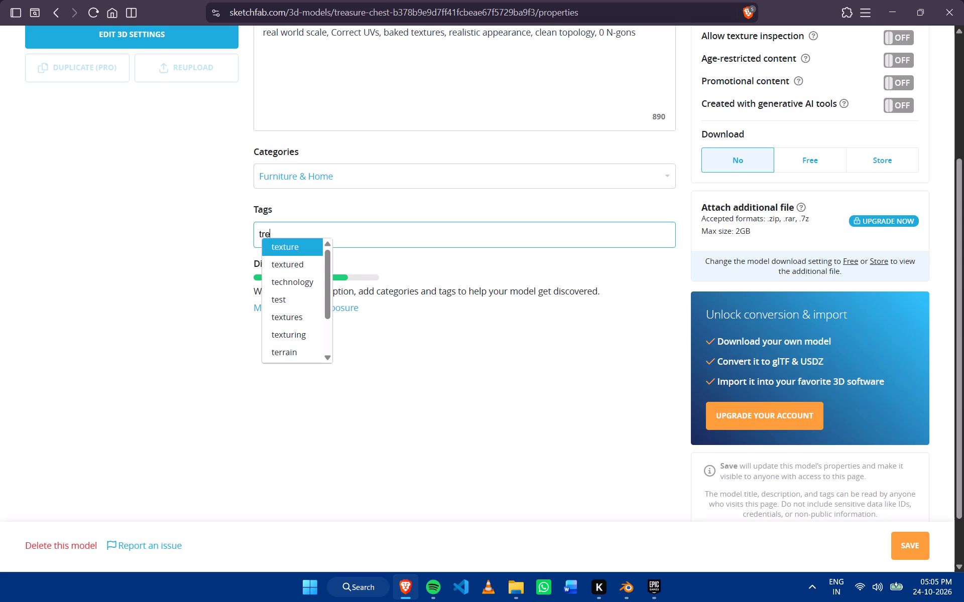
type("asure")
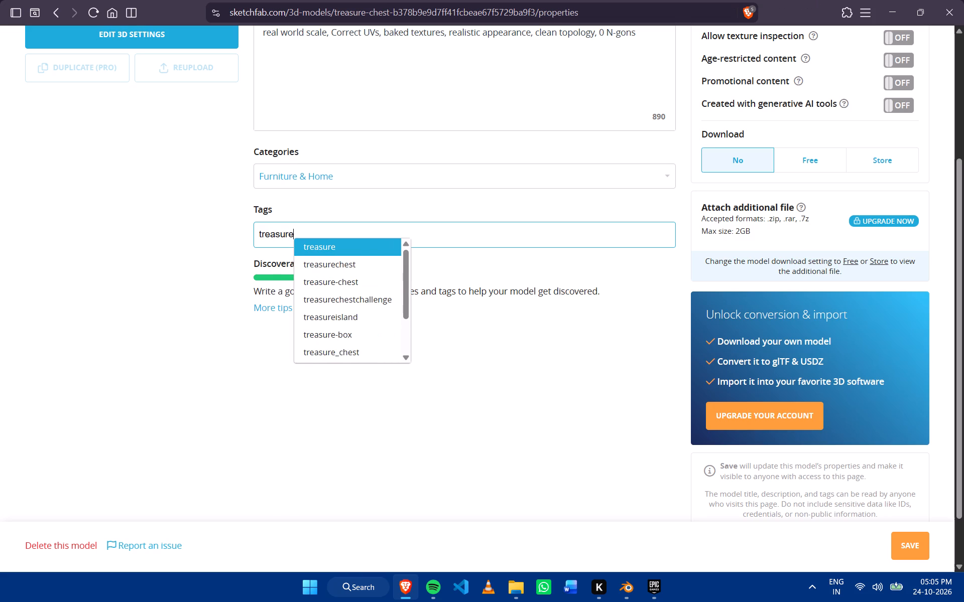
left_click(322, 260)
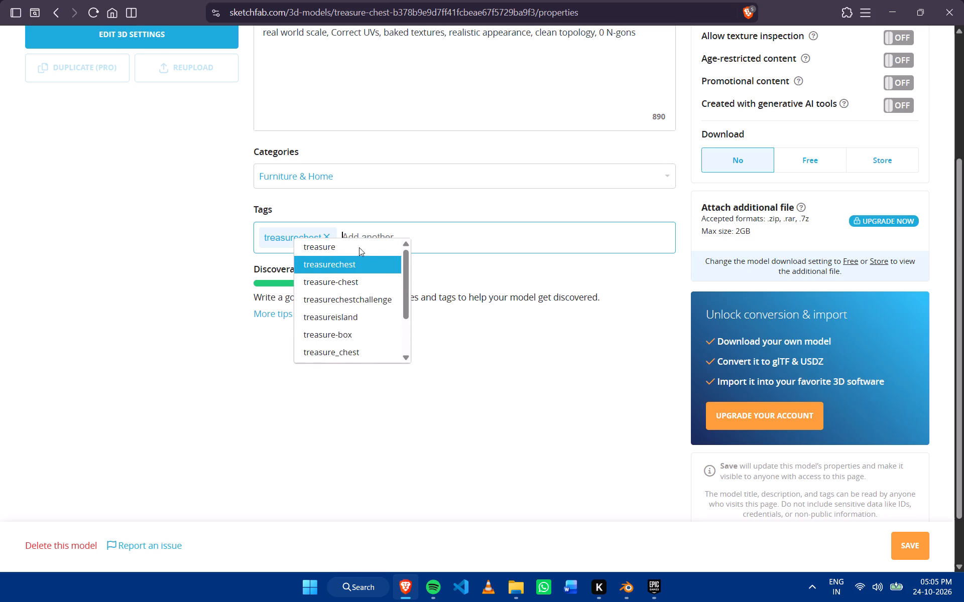
key("t")
type("re")
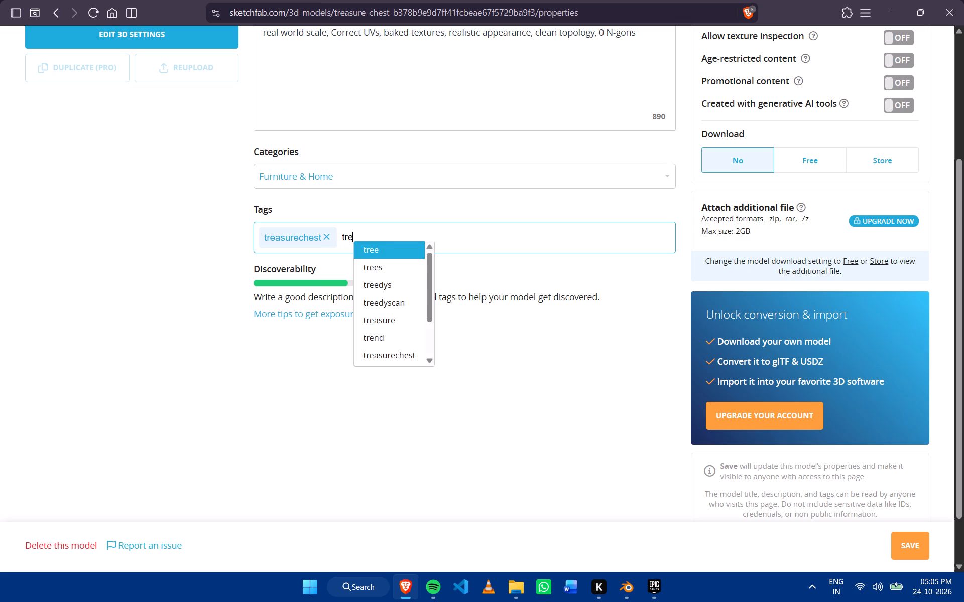
scroll(399, 322, "down", 1)
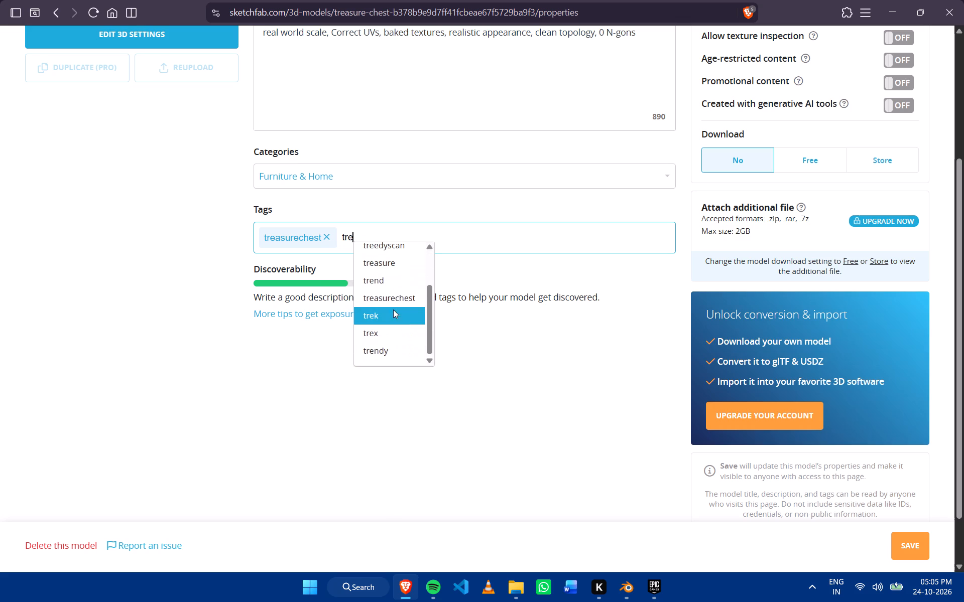
key("a")
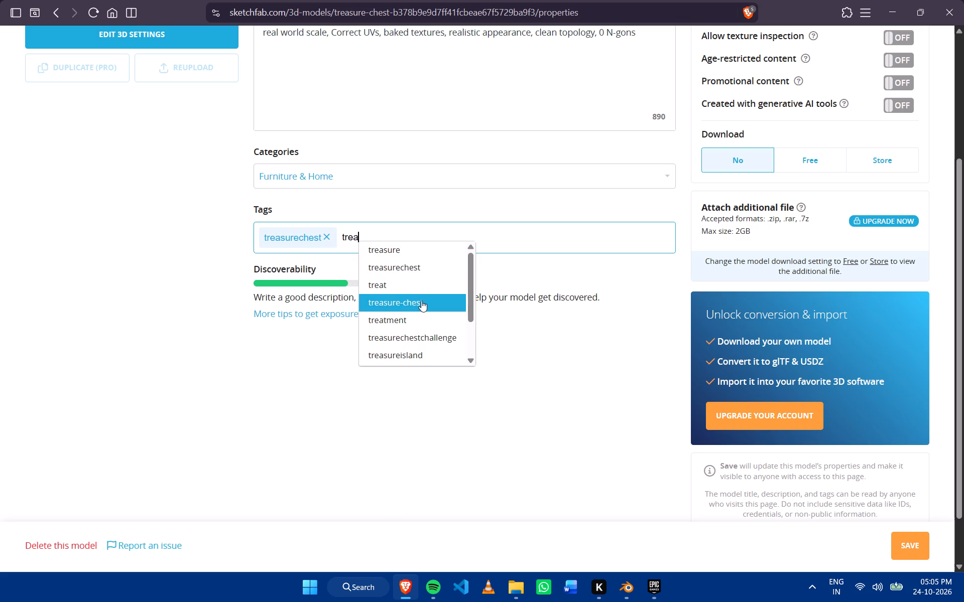
left_click(422, 300)
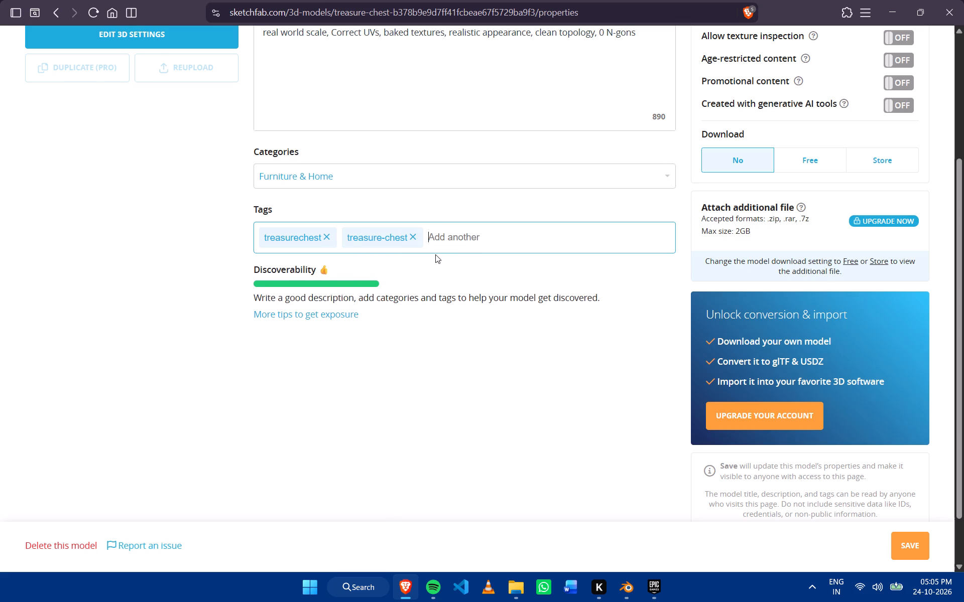
Add the tags textured, blender3d and blender to the model.
key("t")
key("e")
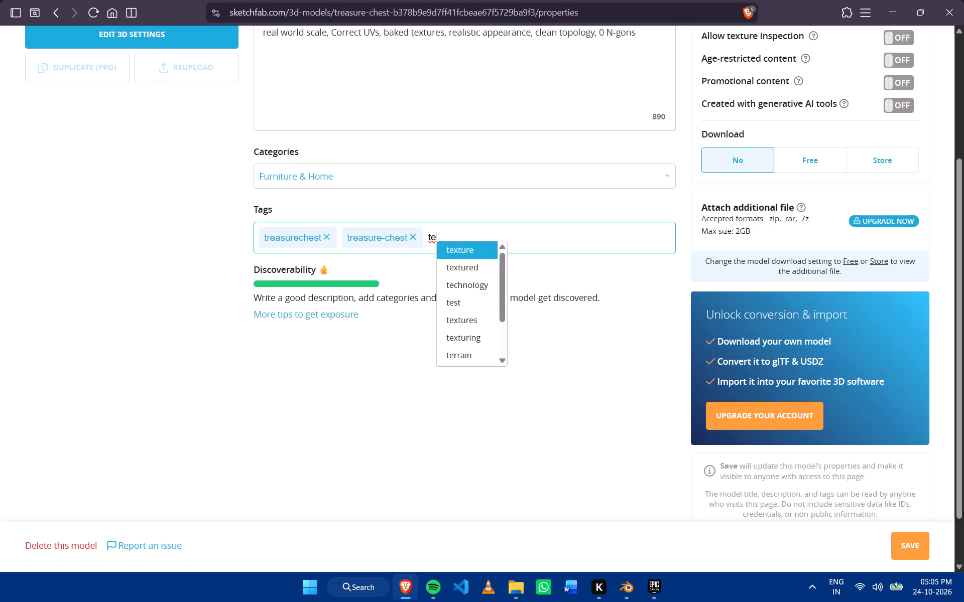
left_click(465, 267)
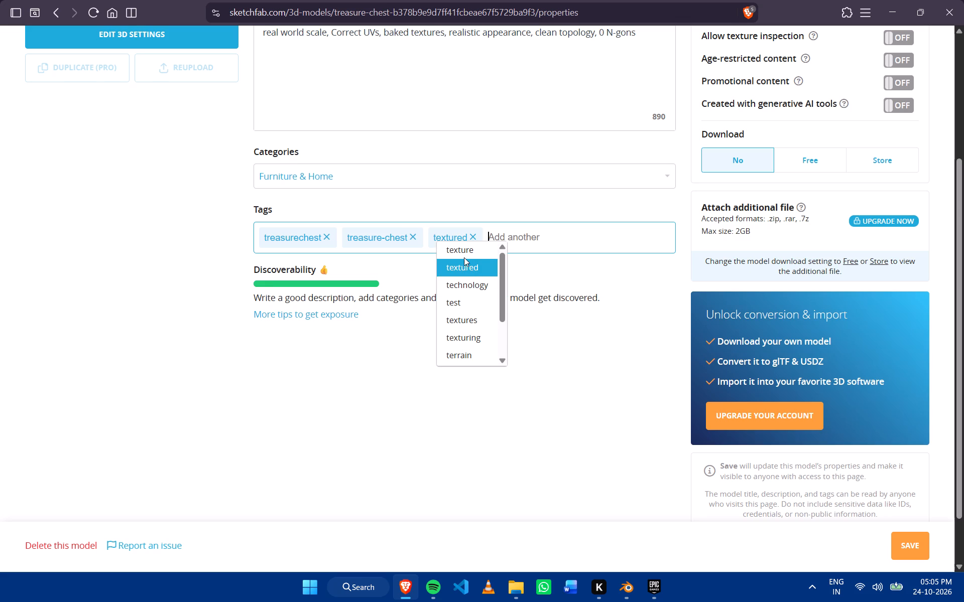
type("te")
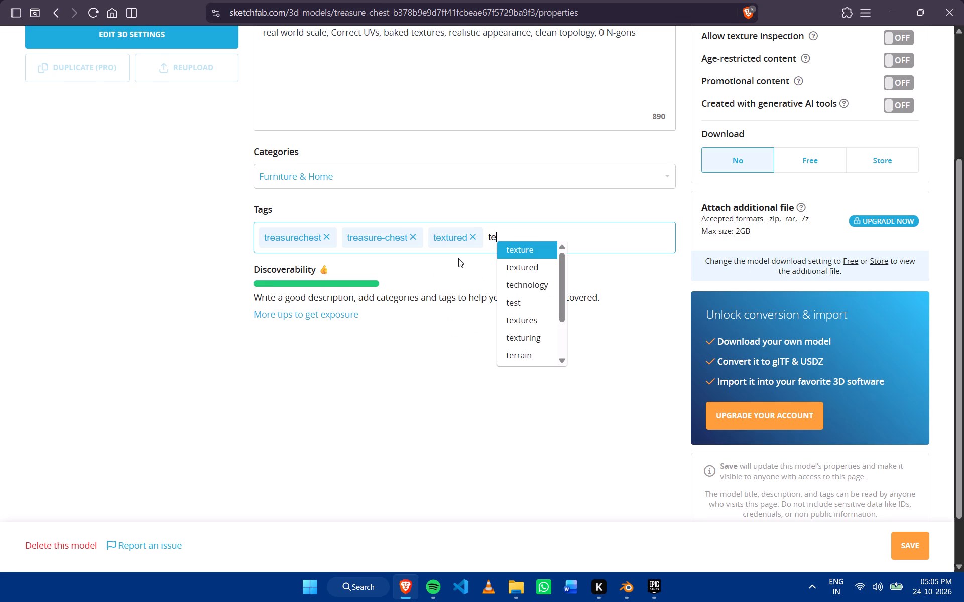
key("BackSpace")
key("BackSpace")
type("blender")
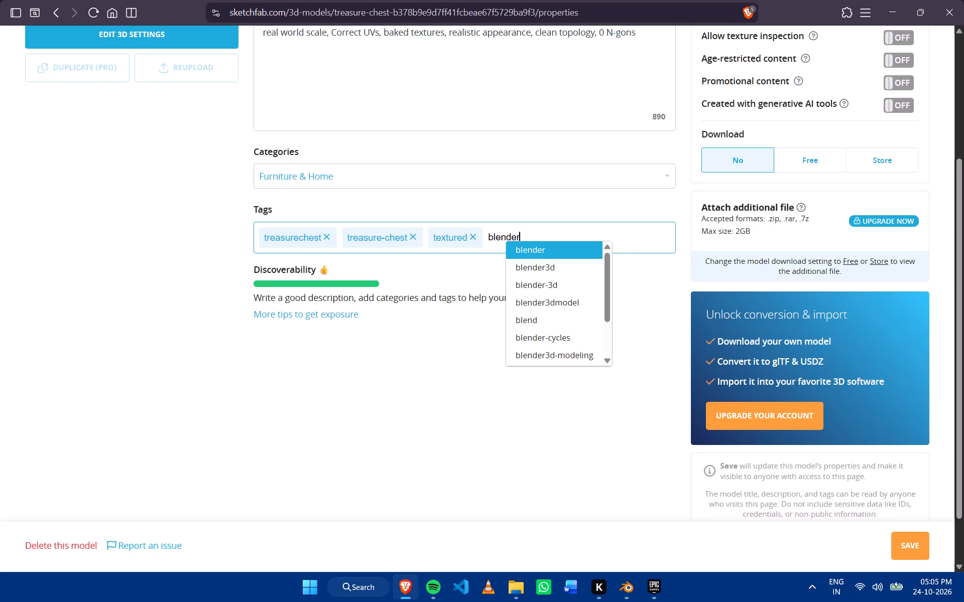
left_click(568, 263)
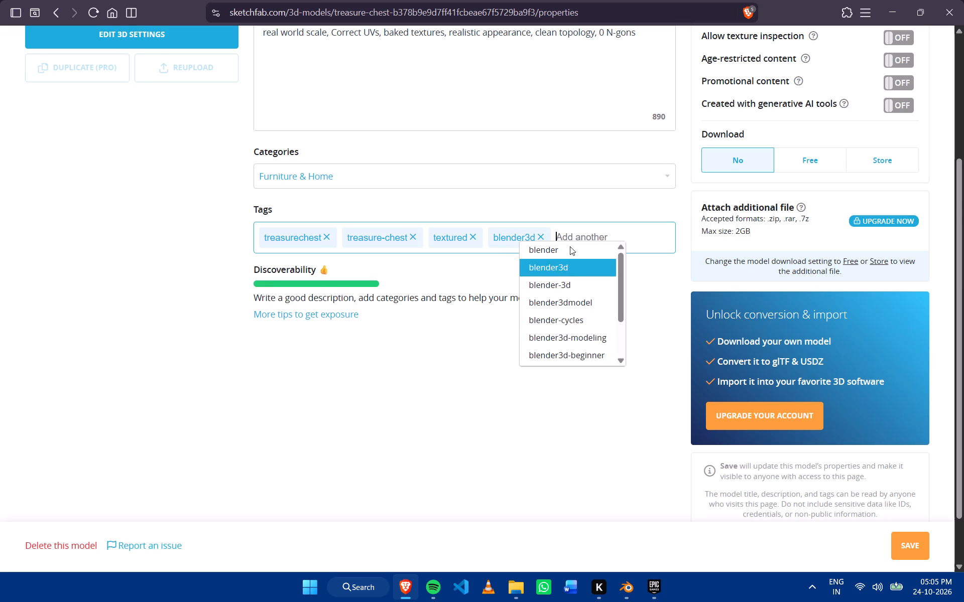
type("blender")
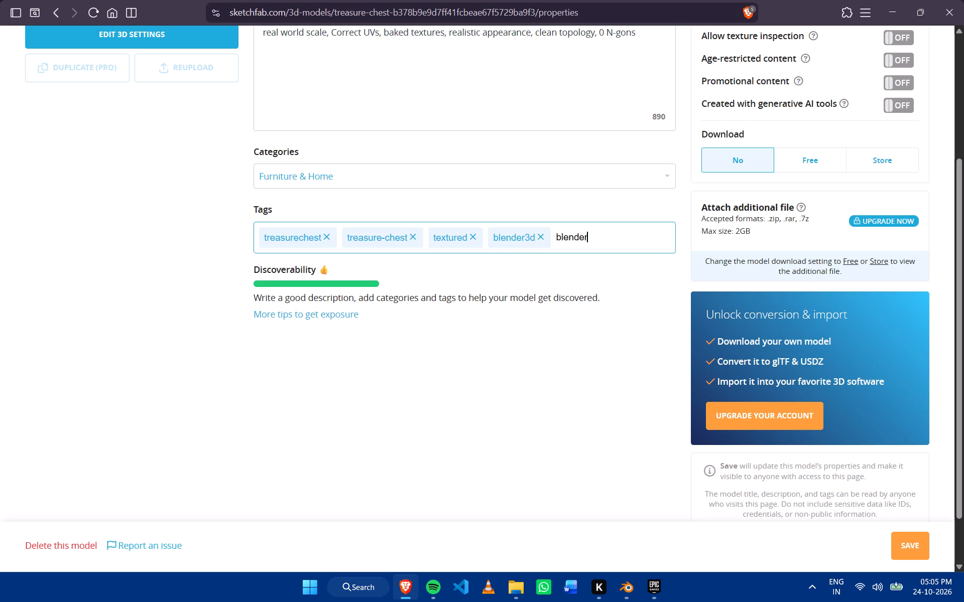
left_click(626, 246)
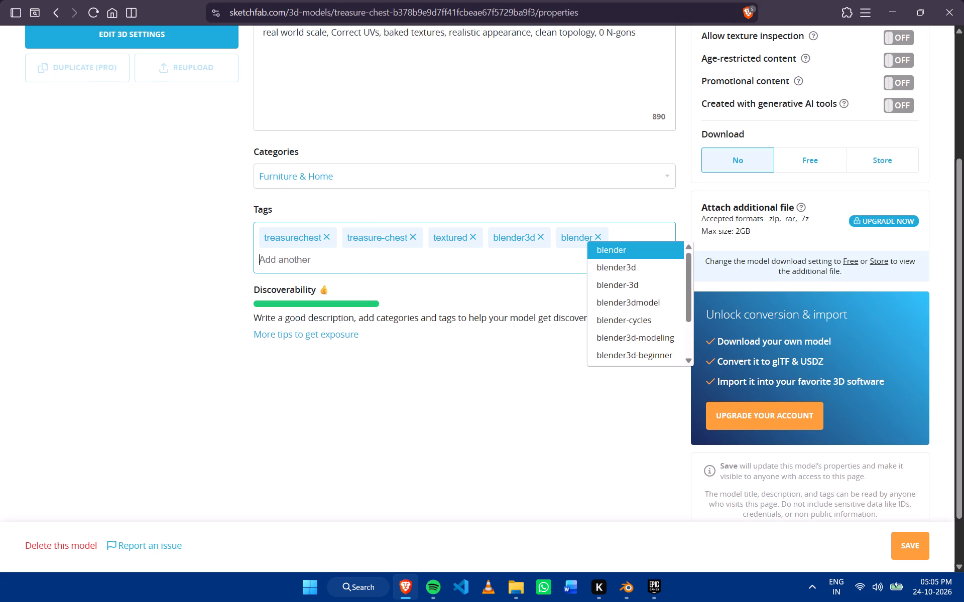
Add the material tags wooden, wood, metal and metallic to the model.
type("wood")
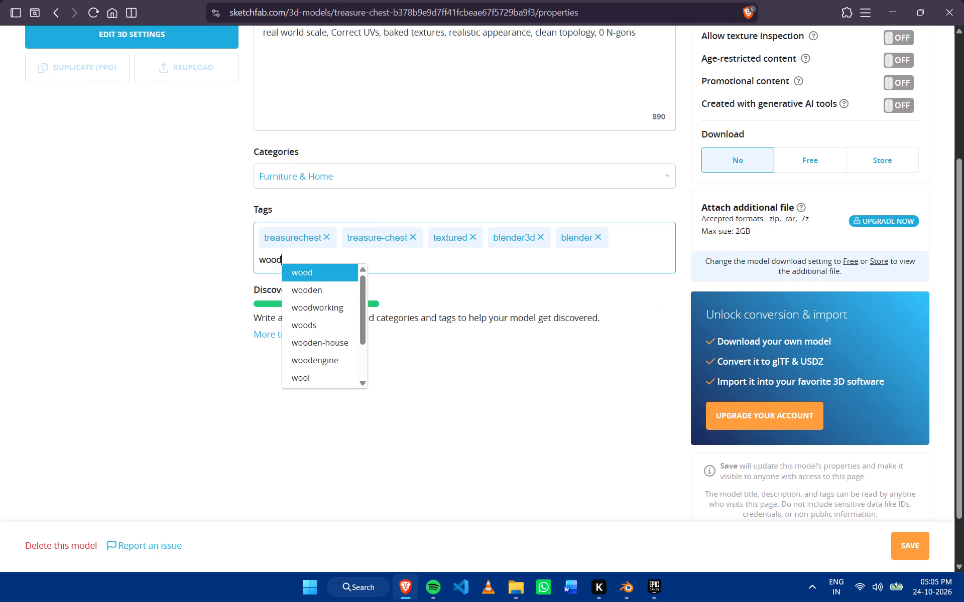
key("Down")
key("Return")
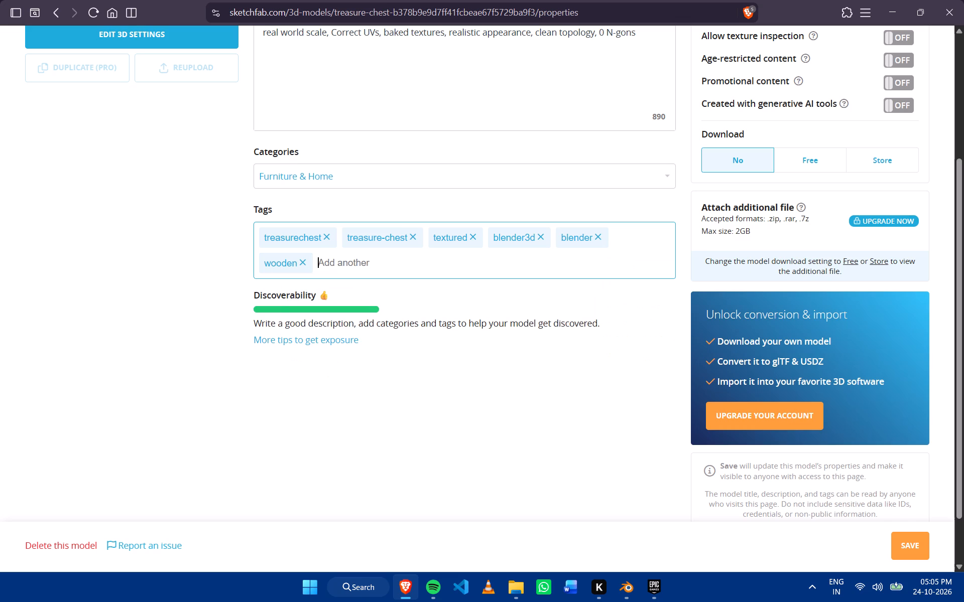
type("wood")
key("Return")
type("metal")
key("Return")
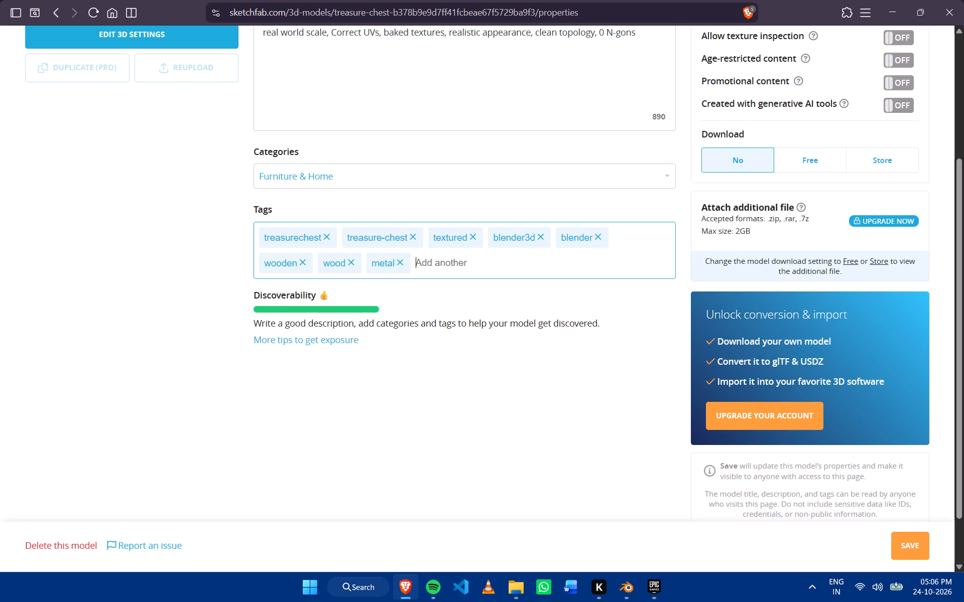
type("metalli")
key("Return")
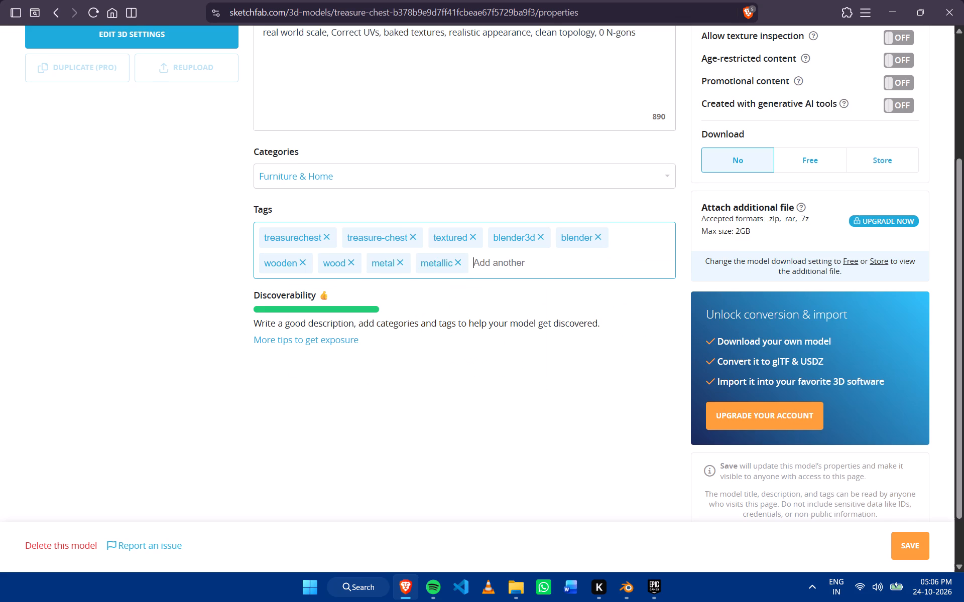
Add the suggested tags medieval-prop and medieval to the model.
type("mediw")
key("BackSpace")
type("eval")
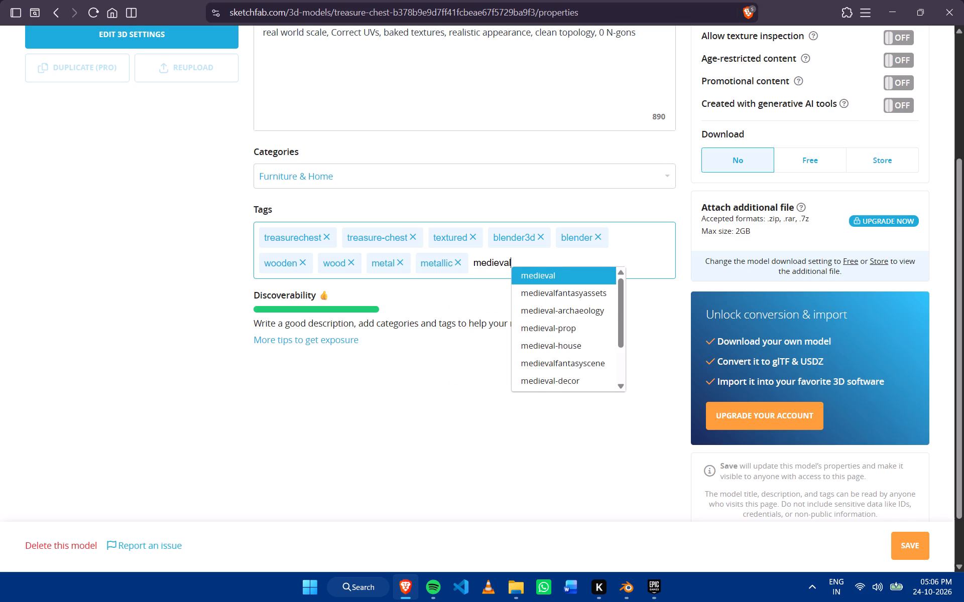
key("Down")
key("Down")
key("Down")
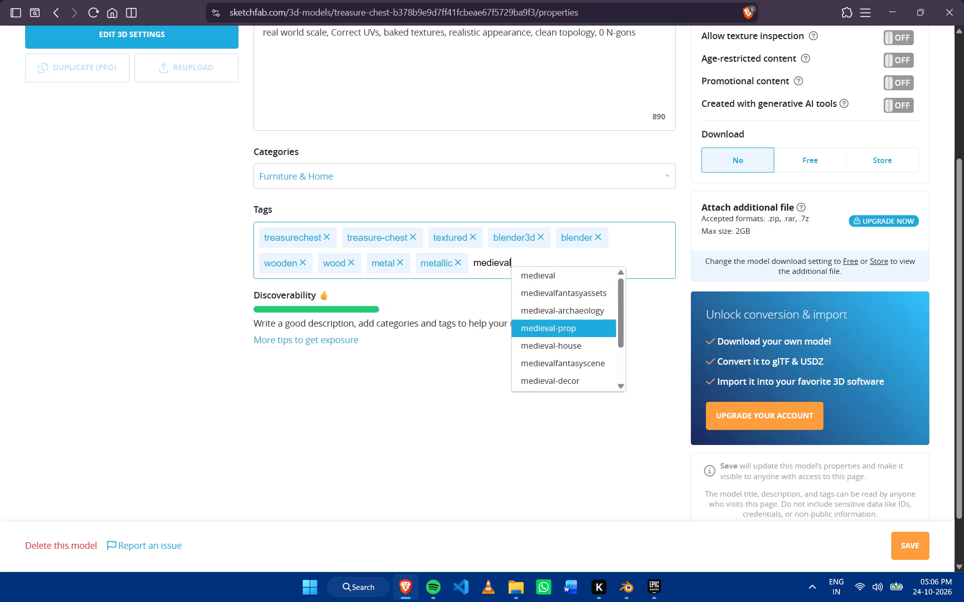
key("Return")
type("medie")
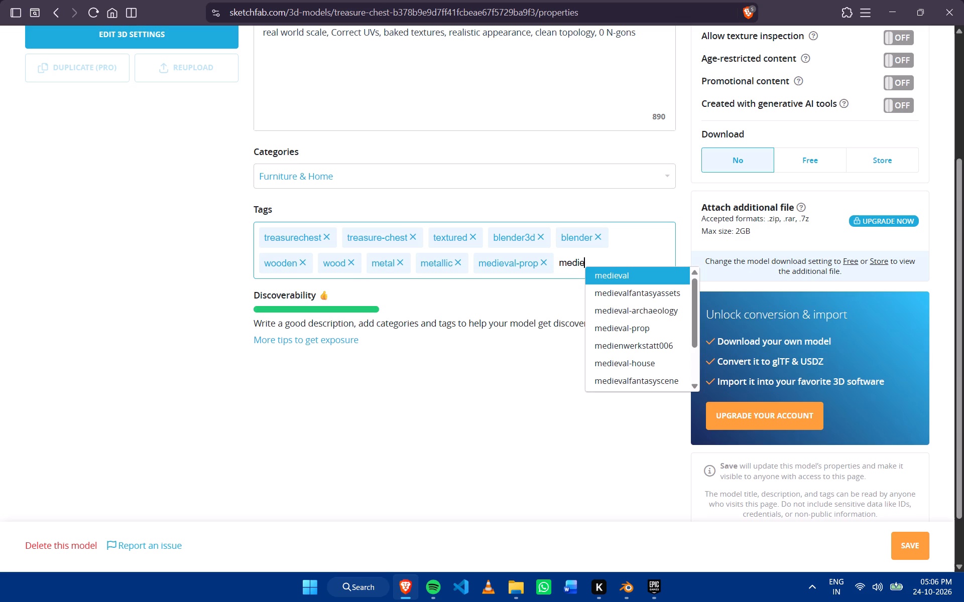
key("Return")
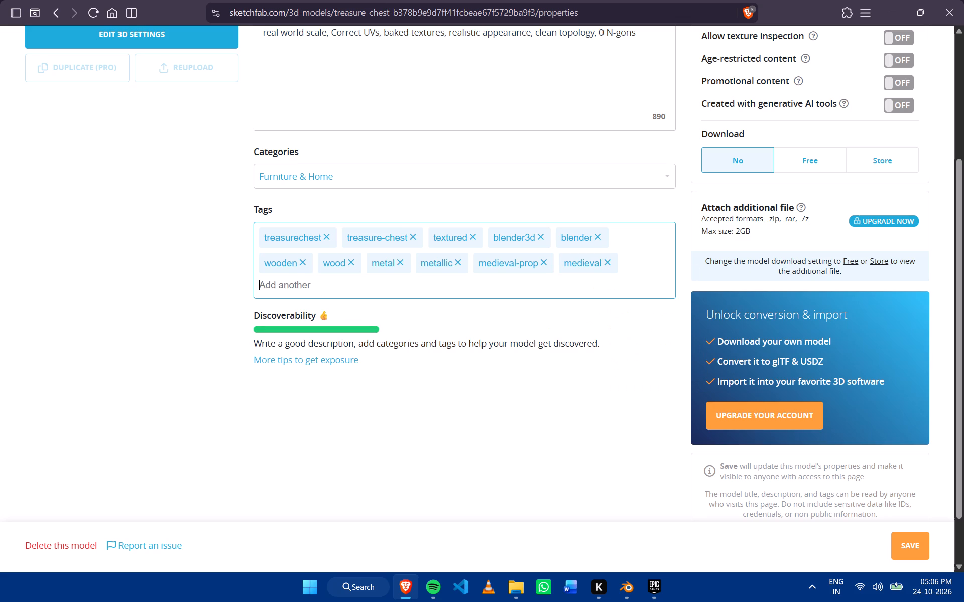
Add the suggested tags prop, props and props-assets to the model.
type("pro")
key("Return")
type("prop")
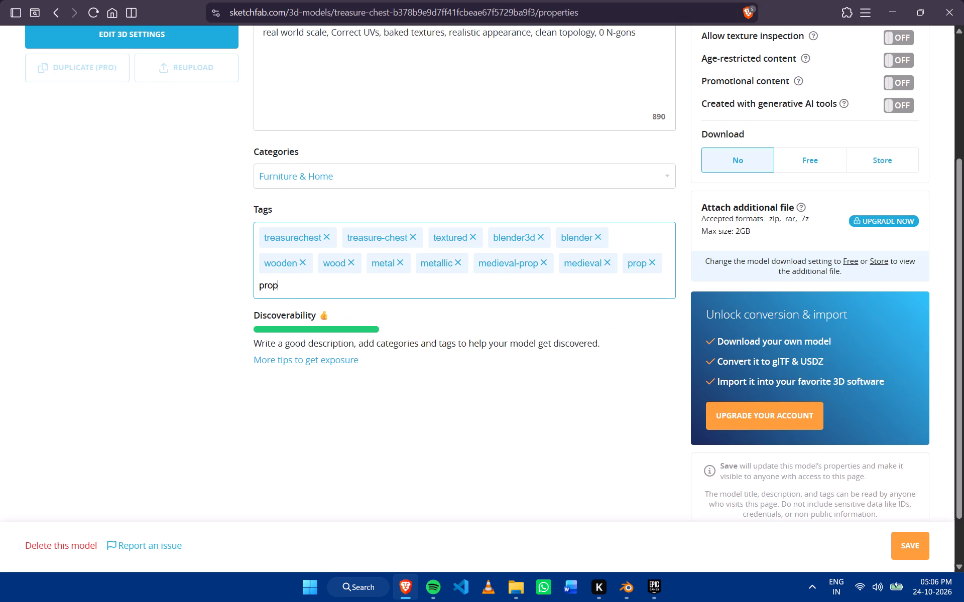
key("Down")
key("Return")
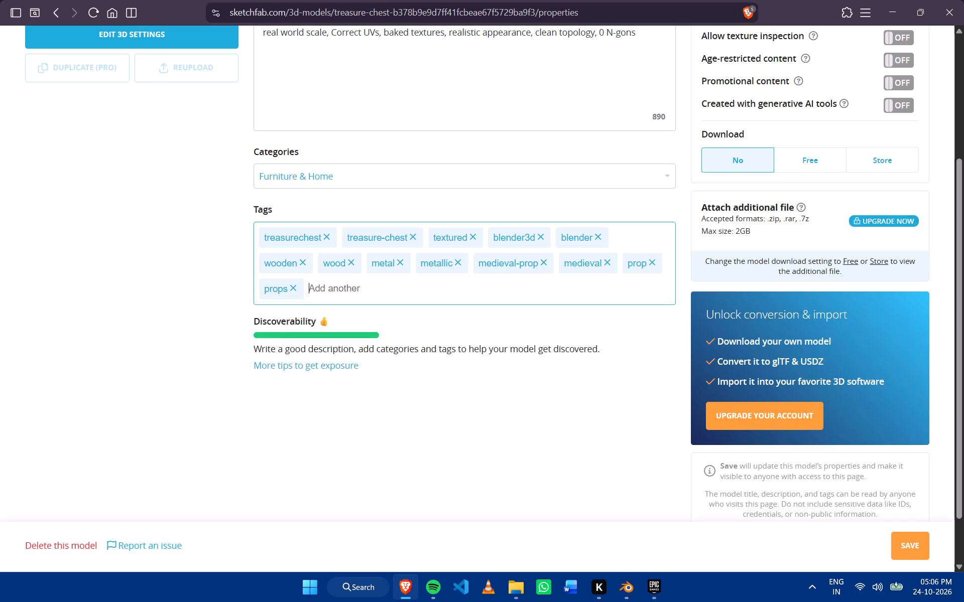
type("pro")
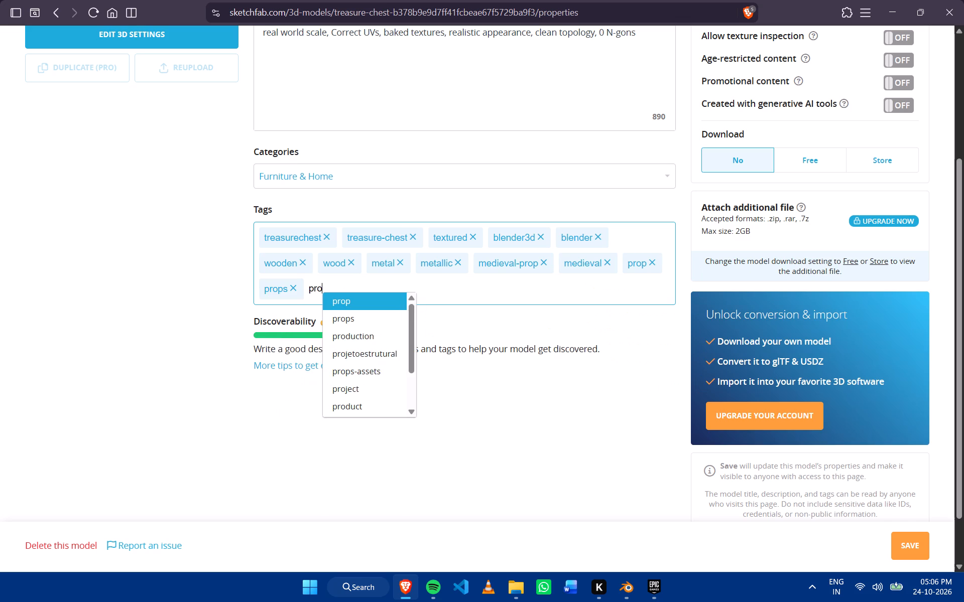
key("Down")
key("Down")
key("Down")
key("Down")
key("Return")
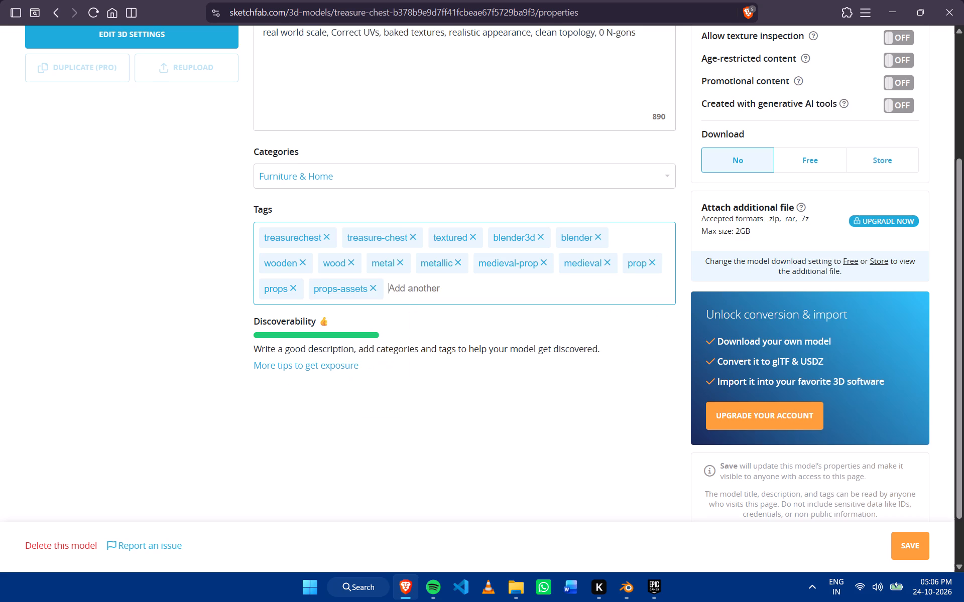
Add the game-related suggested tags gameready, gameasset and gameart to the model.
type("ga")
type("me")
key("Down")
key("Down")
key("Return")
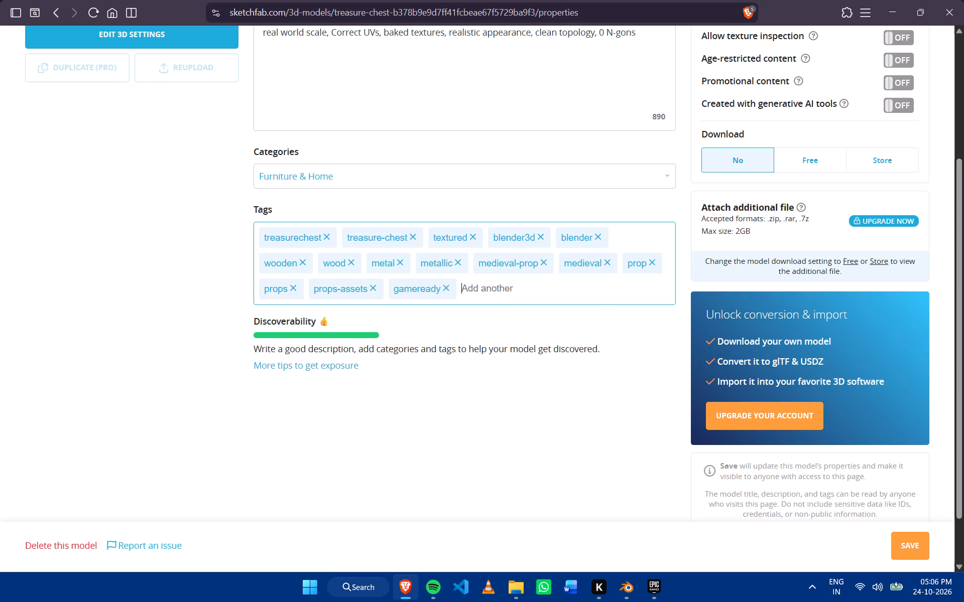
type("game")
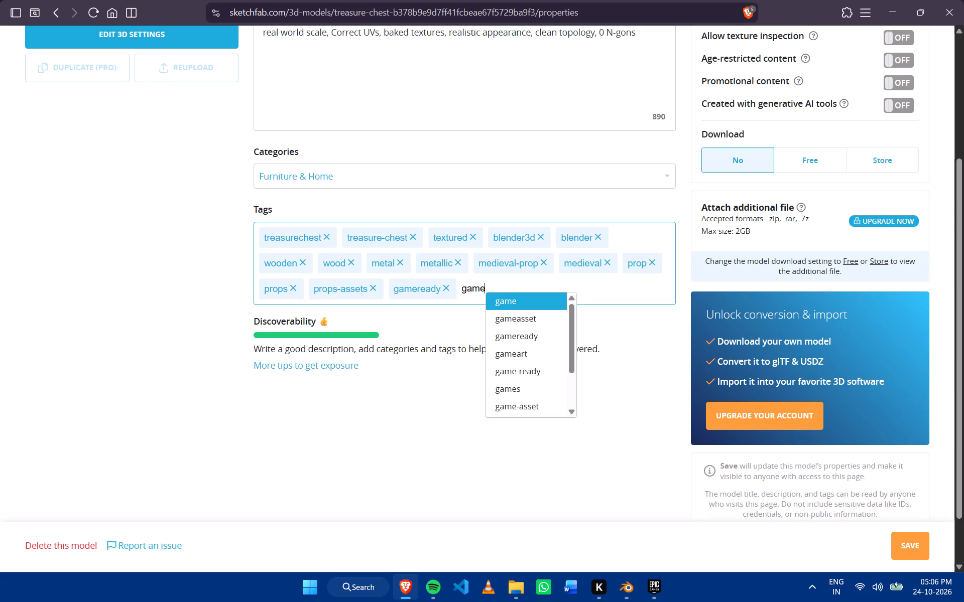
key("Down")
key("Return")
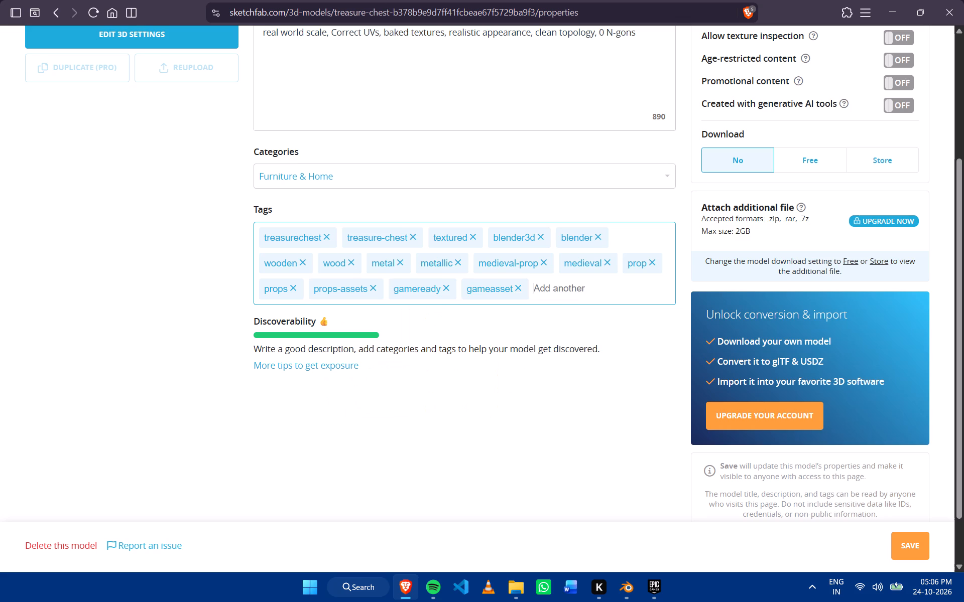
type("game")
key("Down")
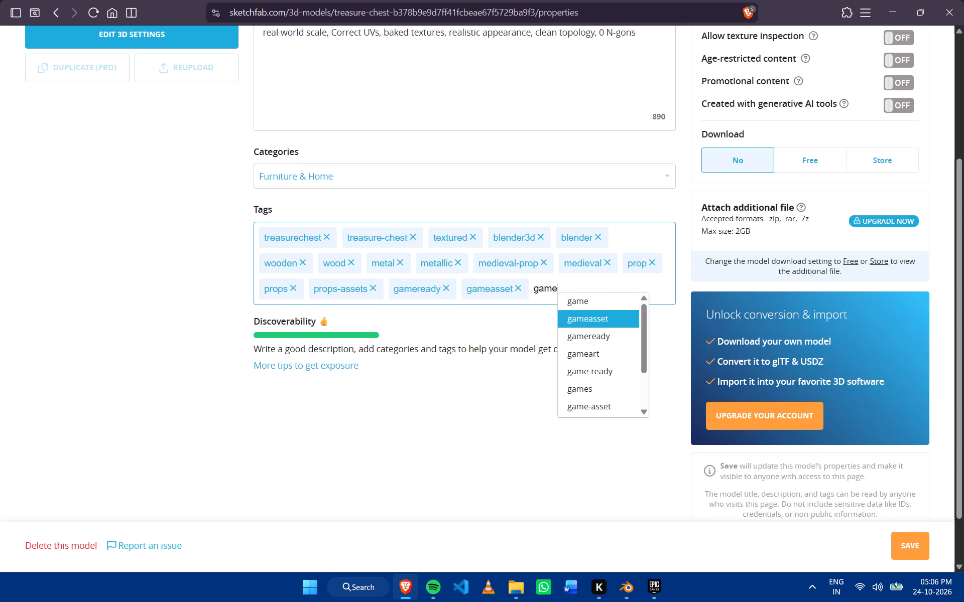
key("Down")
key("Down")
key("Down")
key("Up")
key("Return")
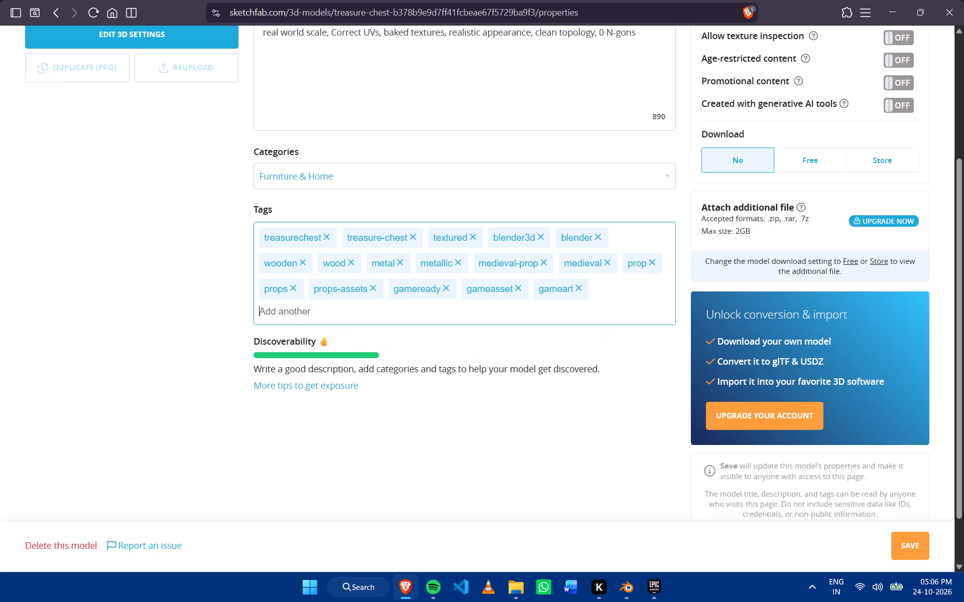
Add the hyphenated suggested tag game-asset to the model.
key("r")
key("BackSpace")
type("game")
key("Down")
key("Down")
key("Down")
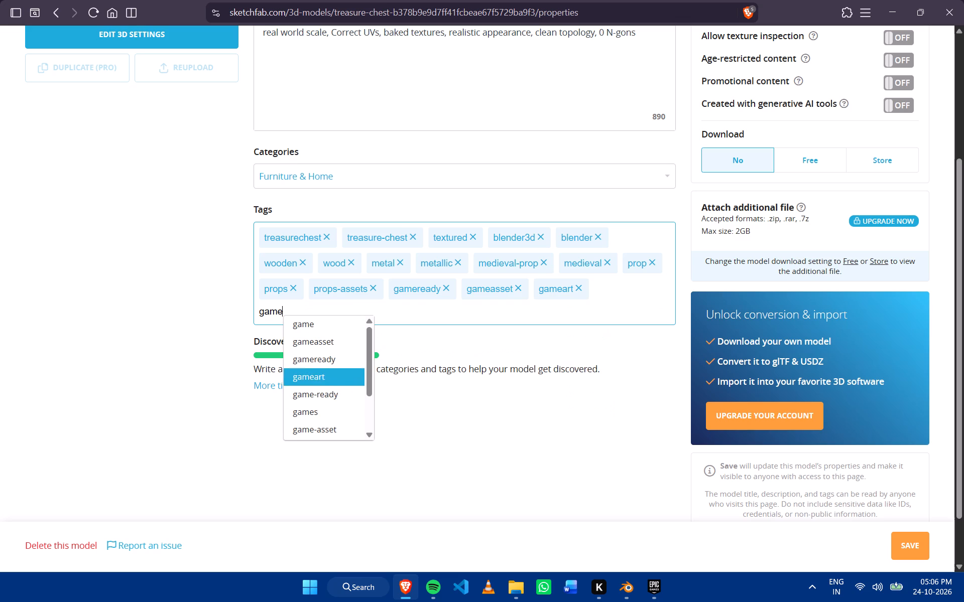
key("Down")
key("Down")
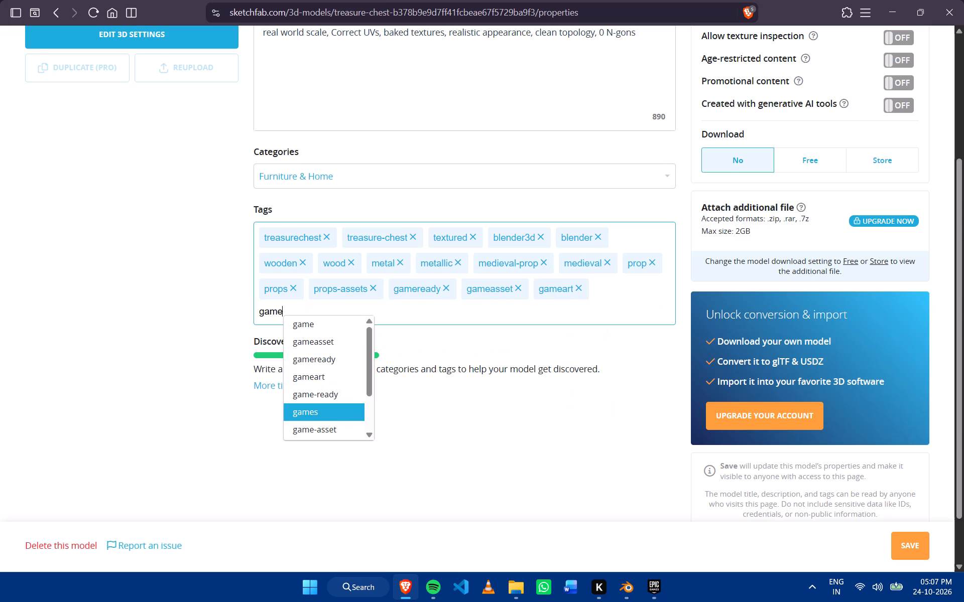
key("Down")
key("Return")
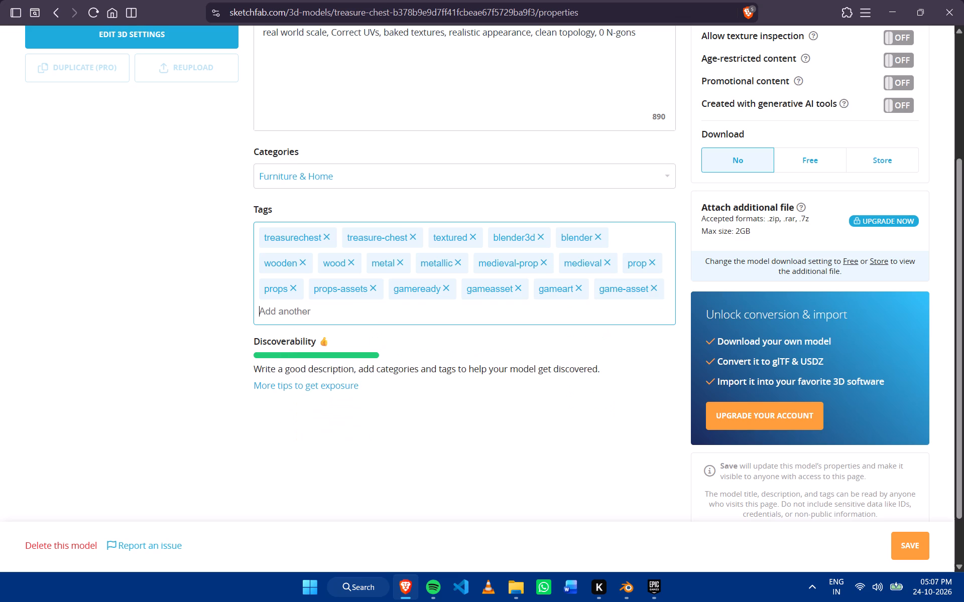
Review the treasure chest's completed properties and save the changes to the model.
scroll(443, 277, "up", 3)
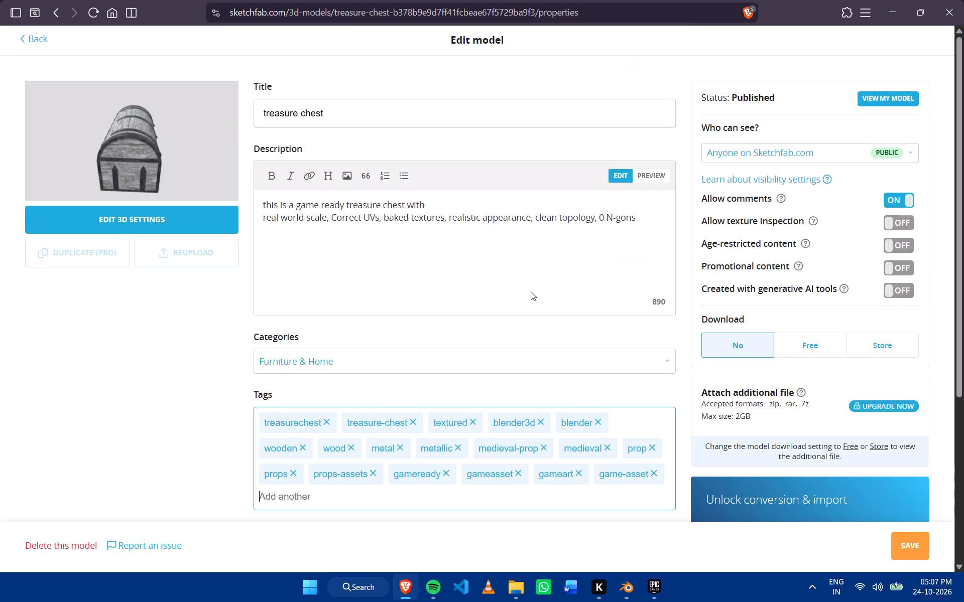
scroll(527, 290, "up", 4)
scroll(820, 321, "down", 3)
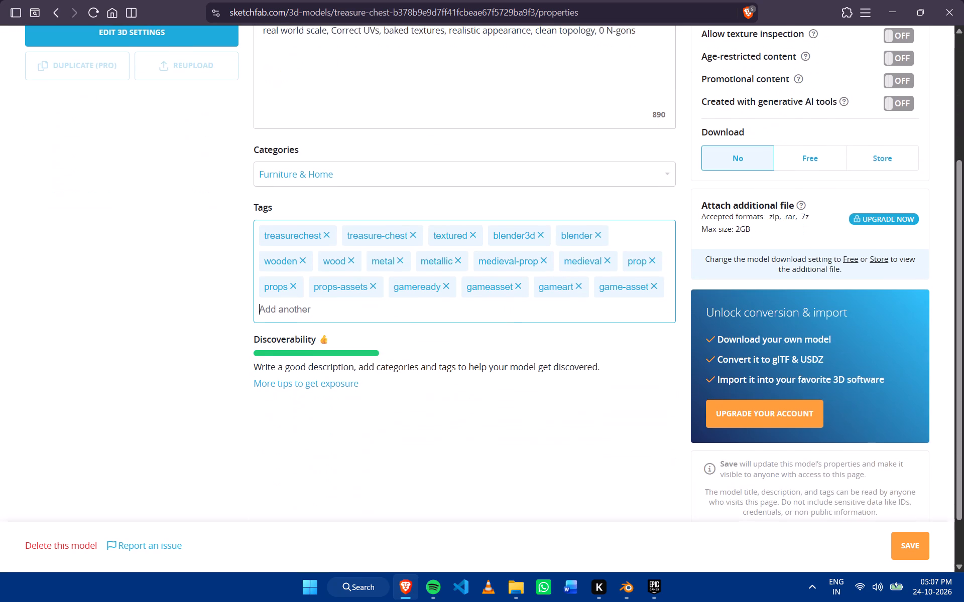
scroll(875, 446, "up", 5)
scroll(871, 452, "down", 4)
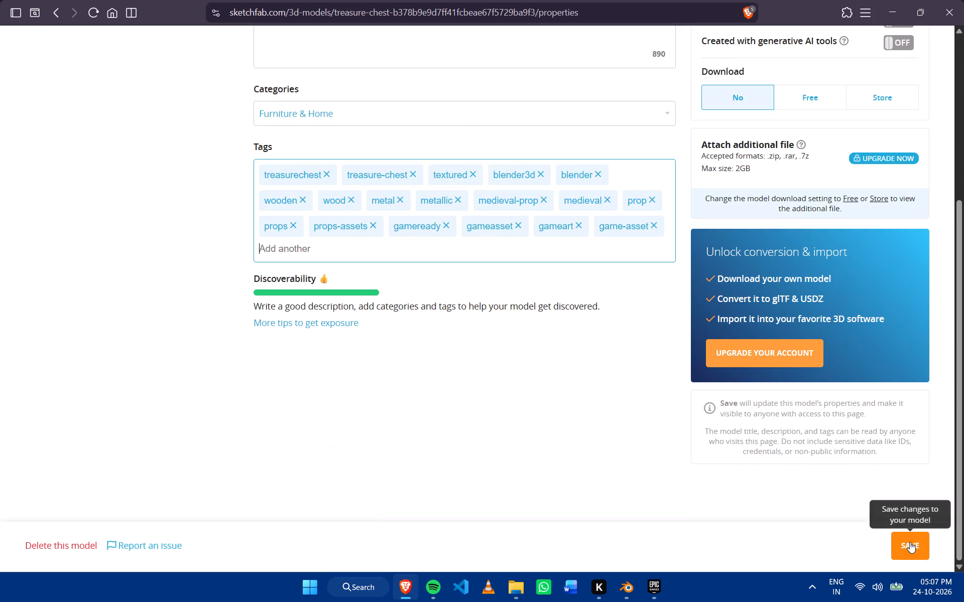
left_click(910, 542)
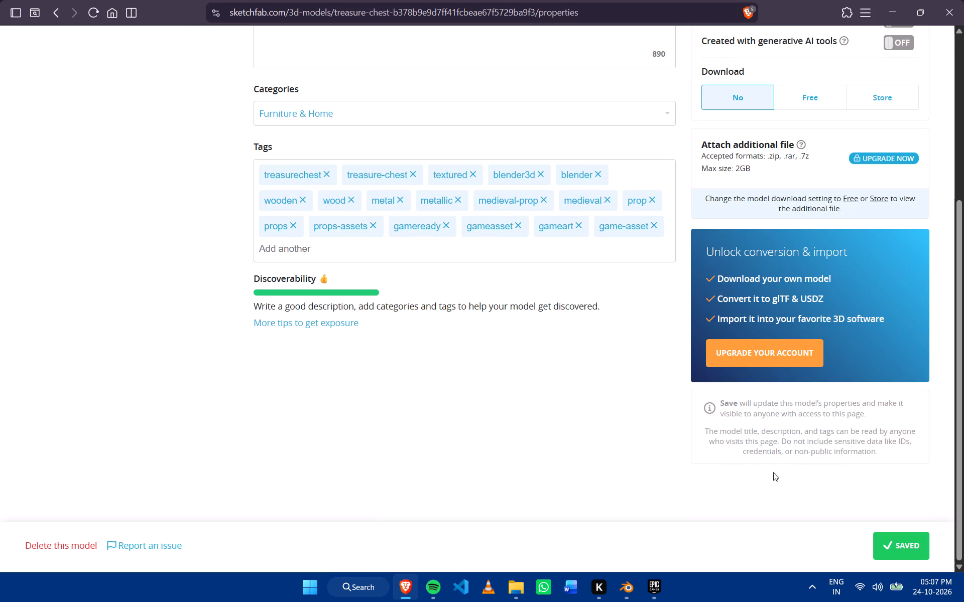
Open the published treasure chest's model page and examine its 3D preview, description, category, tags and comments.
scroll(491, 357, "up", 6)
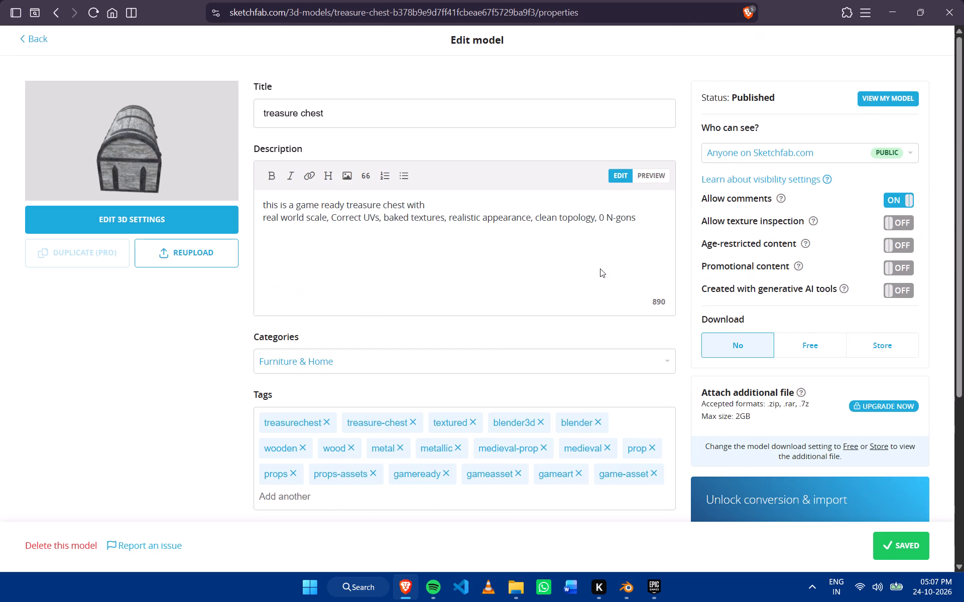
left_click(883, 97)
scroll(438, 267, "down", 4)
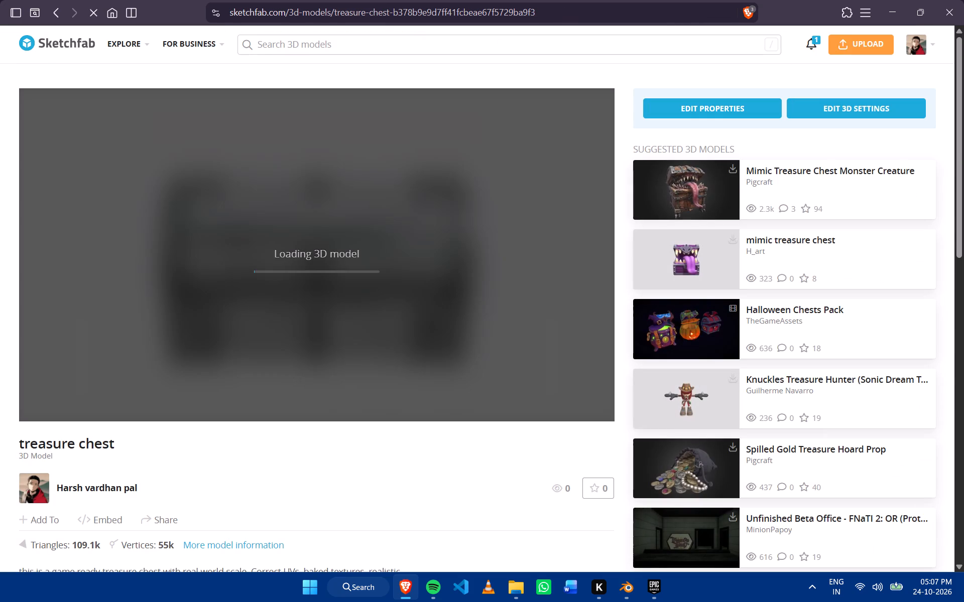
scroll(394, 325, "down", 2)
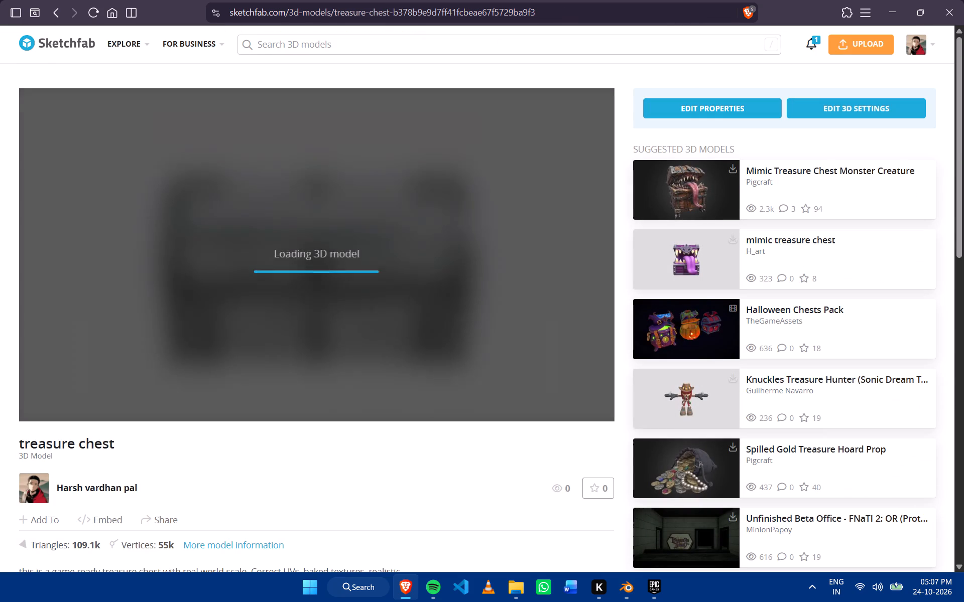
scroll(339, 358, "down", 4)
scroll(281, 386, "down", 2)
scroll(264, 473, "up", 4)
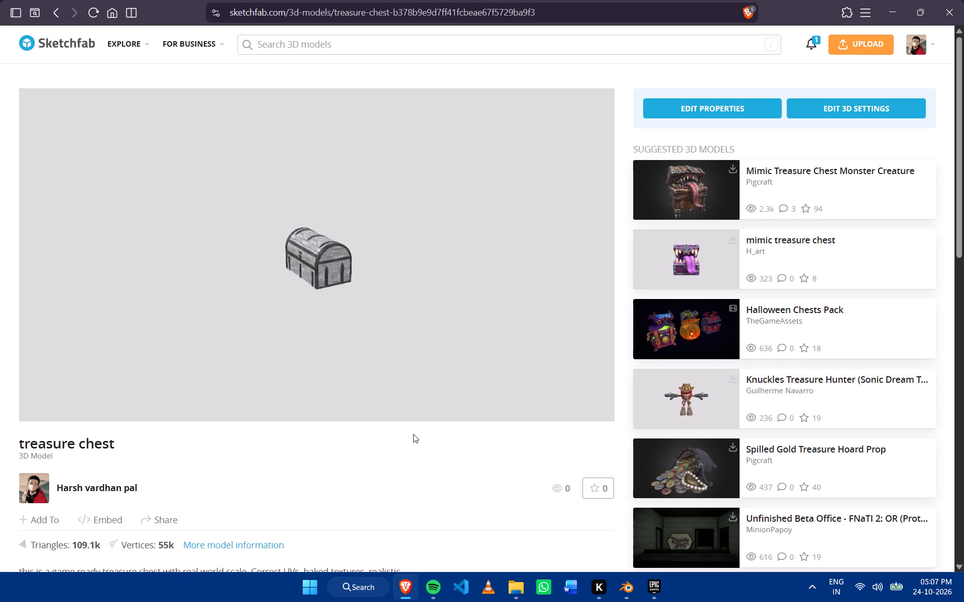
scroll(413, 434, "down", 5)
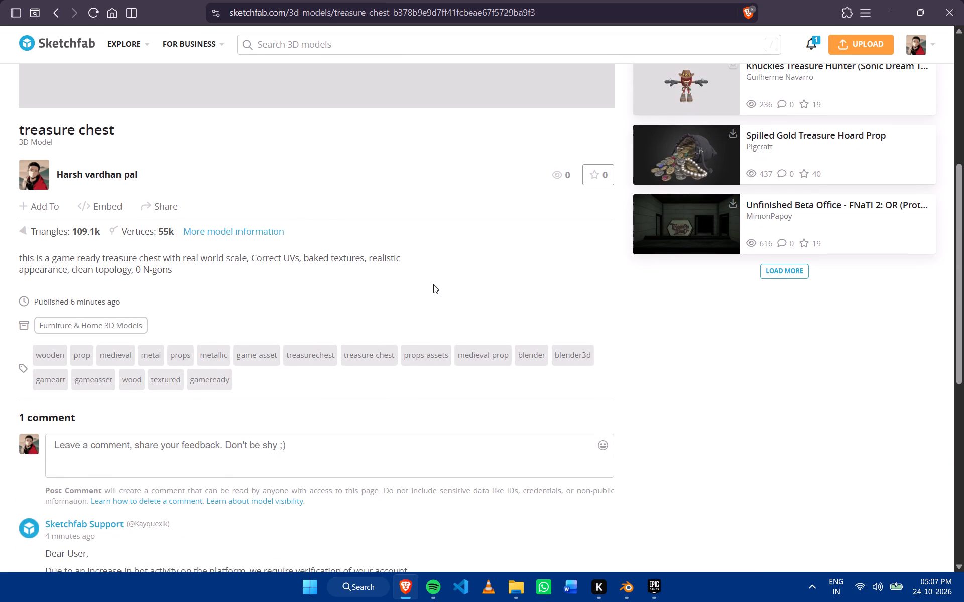
scroll(322, 324, "down", 3)
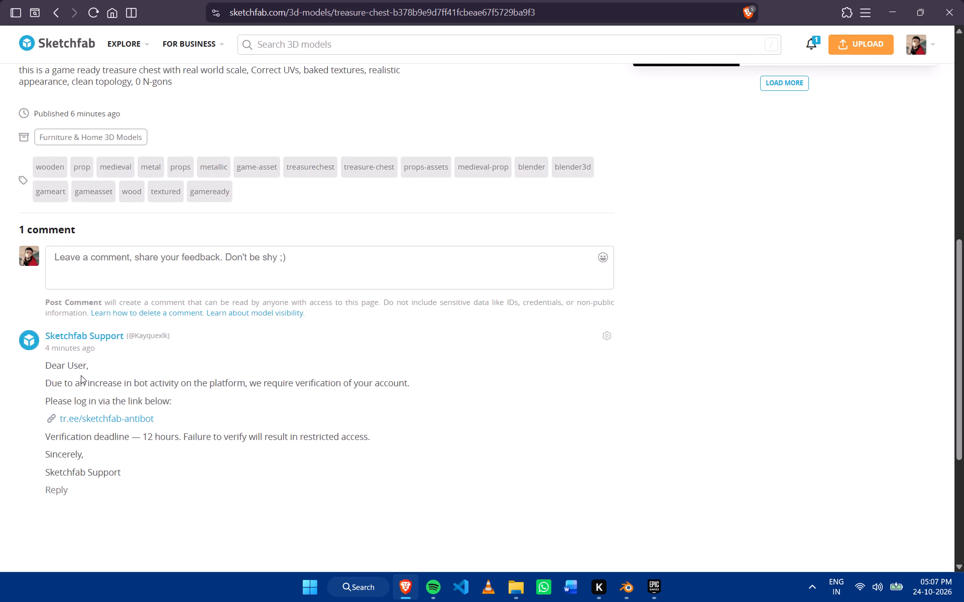